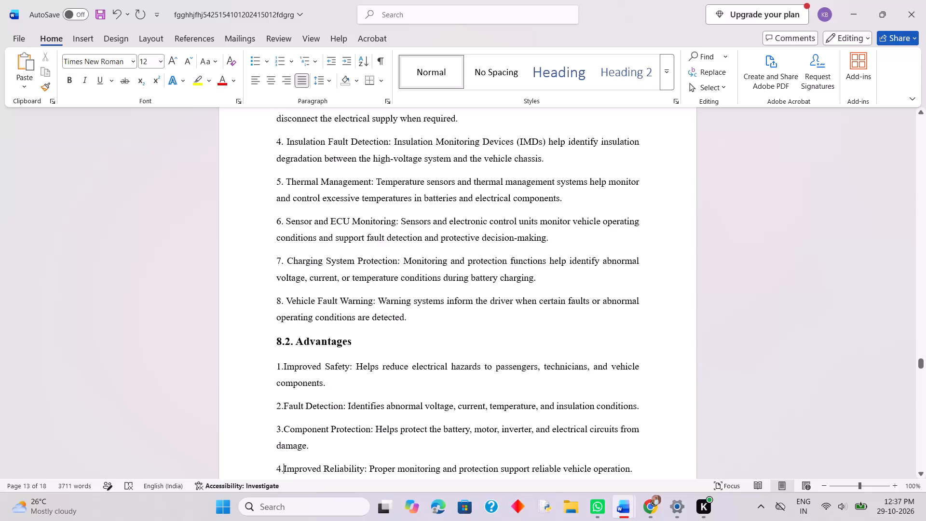
Replace the automatic list numbers of the Controlled Fault Response and Reduced Maintenance Problems advantages with unindented manual numbers "5." and "6.".
{"action": "scroll", "coordinate": [346, 360], "scroll_direction": "down", "scroll_amount": 1}
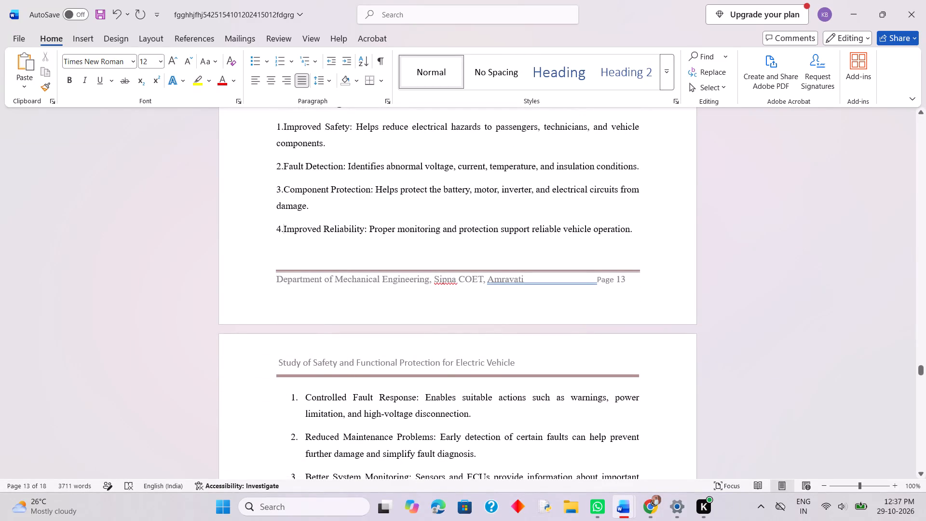
{"action": "left_click", "coordinate": [301, 396]}
{"action": "key", "text": "BackSpace"}
{"action": "key", "text": "BackSpace"}
{"action": "type", "text": "5."}
{"action": "key", "text": "Down"}
{"action": "key", "text": "Down"}
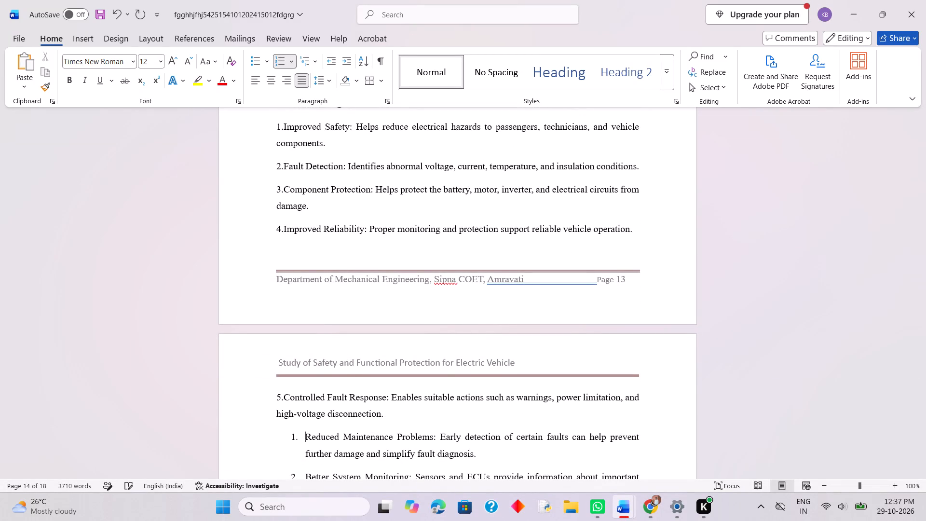
{"action": "key", "text": "BackSpace"}
{"action": "key", "text": "BackSpace"}
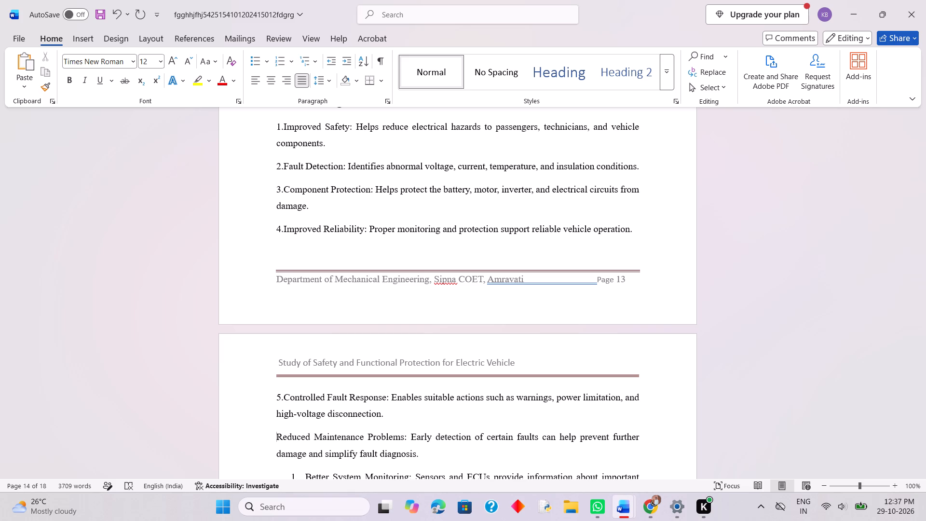
{"action": "type", "text": "6."}
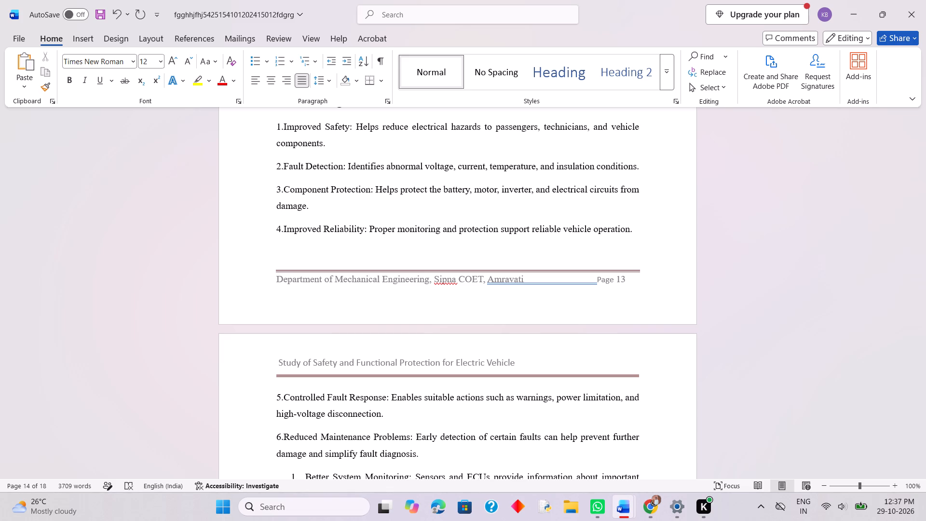
Replace the automatic list numbers of the Better System Monitoring and Improved Operational Safety advantages with unindented manual numbers "7." and "8.".
{"action": "key", "text": "Down"}
{"action": "key", "text": "Down"}
{"action": "key", "text": "BackSpace"}
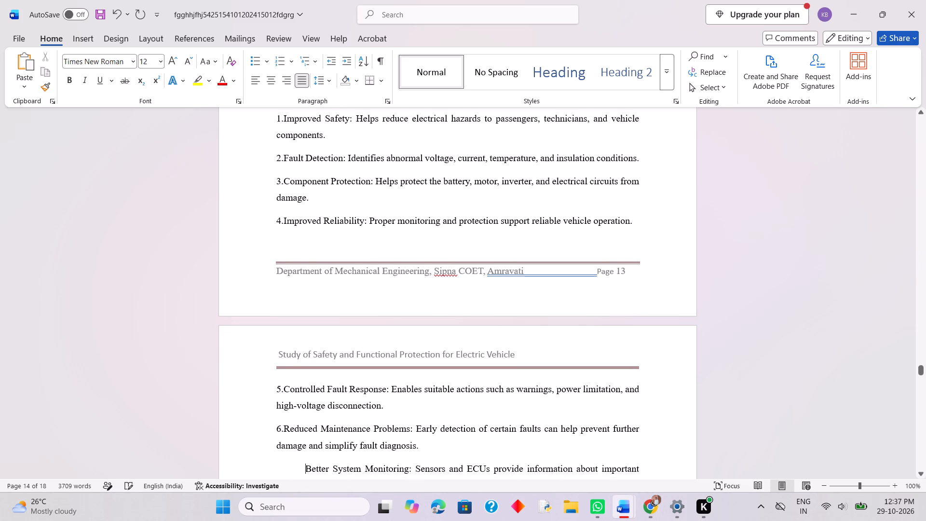
{"action": "key", "text": "BackSpace"}
{"action": "type", "text": "7."}
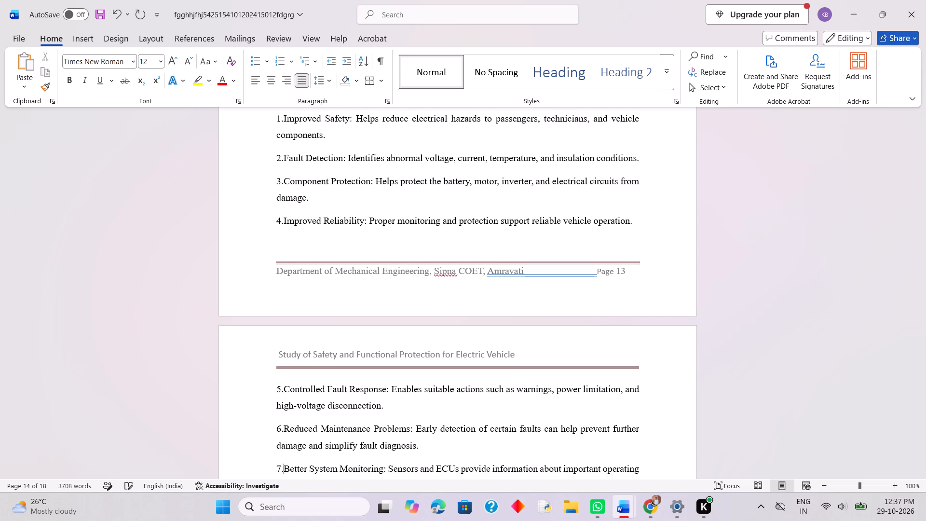
{"action": "key", "text": "Down"}
{"action": "key", "text": "Down"}
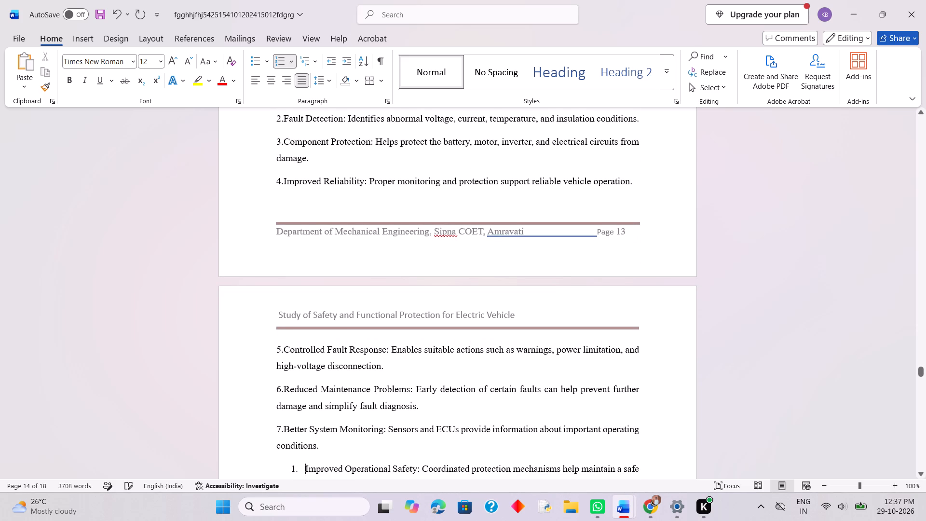
{"action": "key", "text": "BackSpace"}
{"action": "key", "text": "BackSpace"}
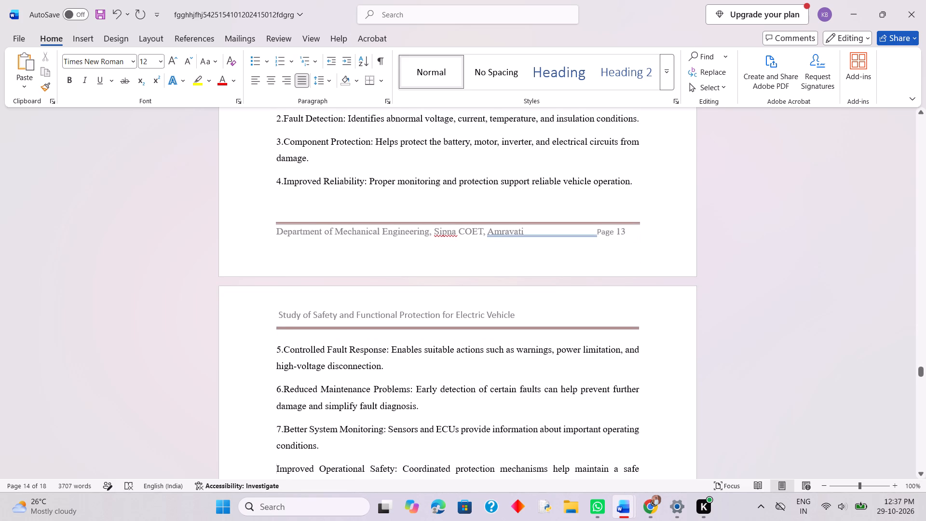
{"action": "type", "text": "8."}
{"action": "key", "text": "Down"}
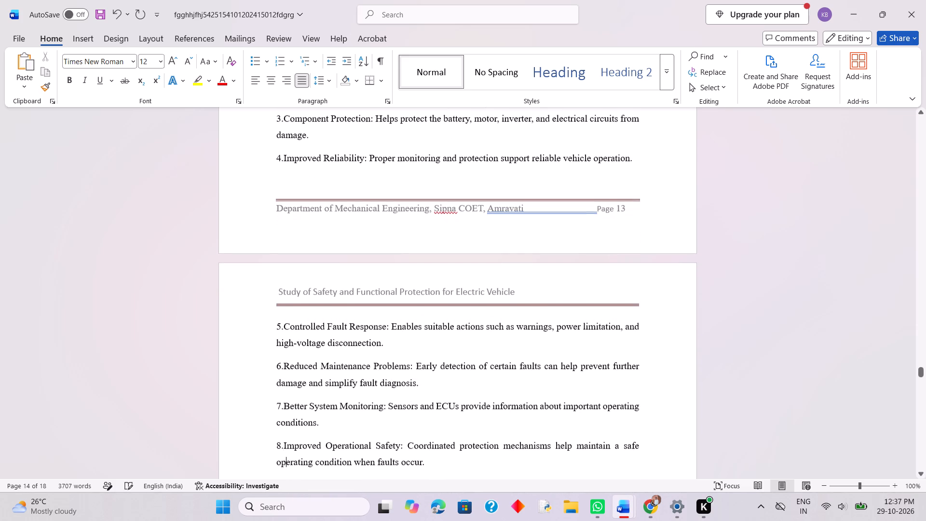
{"action": "key", "text": "Down"}
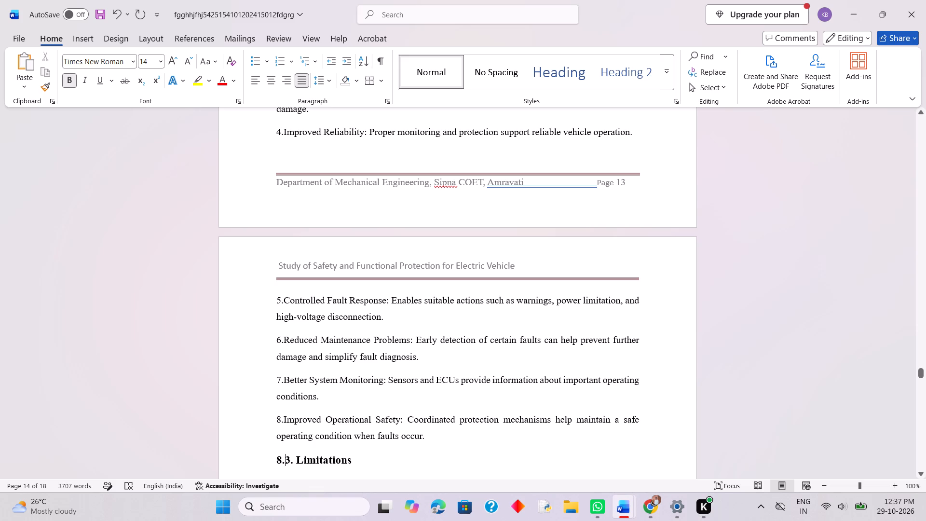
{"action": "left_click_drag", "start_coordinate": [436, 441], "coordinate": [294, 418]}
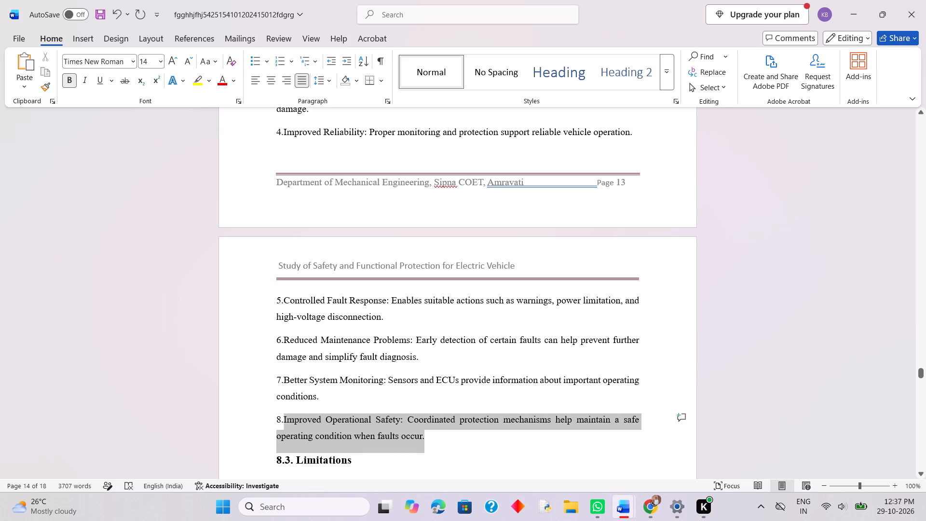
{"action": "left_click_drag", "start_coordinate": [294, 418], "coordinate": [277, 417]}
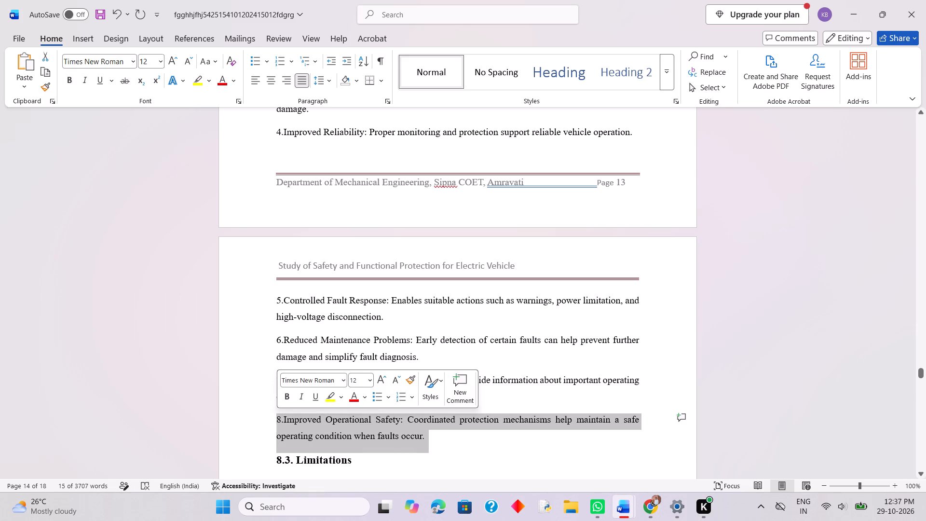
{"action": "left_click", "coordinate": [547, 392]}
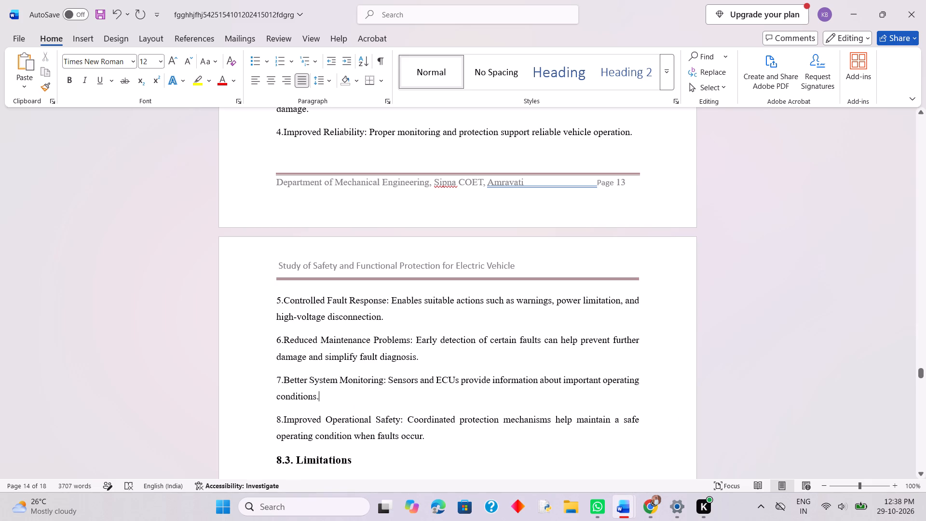
Cut the Better System Monitoring advantage from the list and renumber the Improved Operational Safety advantage as 7.
{"action": "left_click", "coordinate": [283, 376]}
{"action": "left_click_drag", "start_coordinate": [327, 395], "coordinate": [270, 378]}
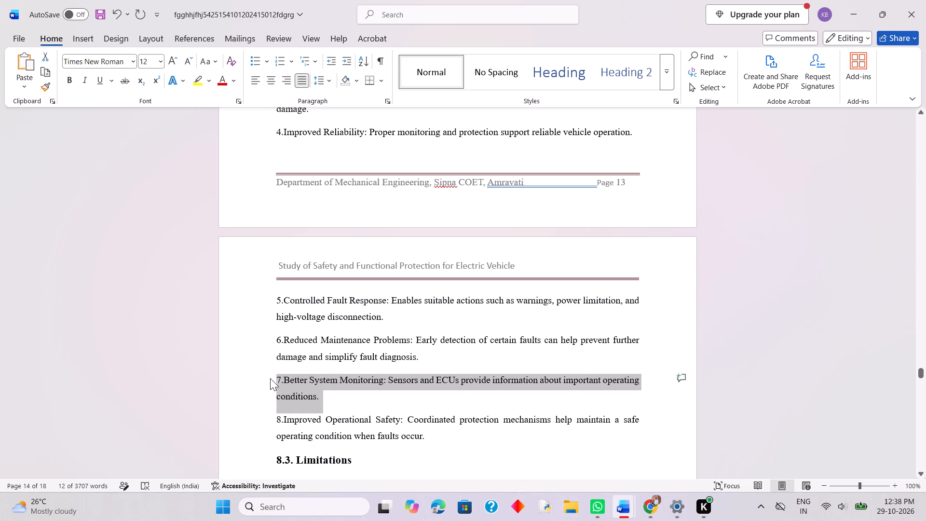
{"action": "key", "text": "ctrl+x"}
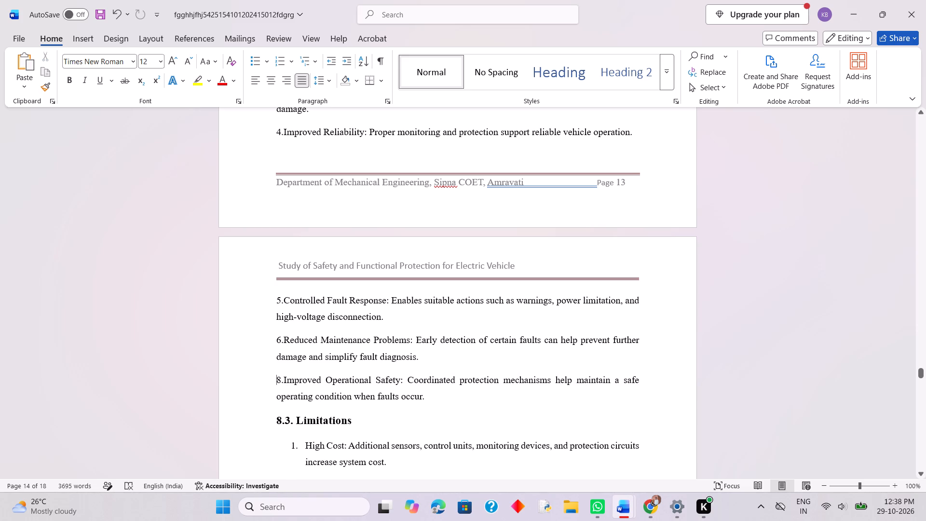
{"action": "left_click", "coordinate": [285, 379]}
{"action": "key", "text": "Left"}
{"action": "key", "text": "BackSpace"}
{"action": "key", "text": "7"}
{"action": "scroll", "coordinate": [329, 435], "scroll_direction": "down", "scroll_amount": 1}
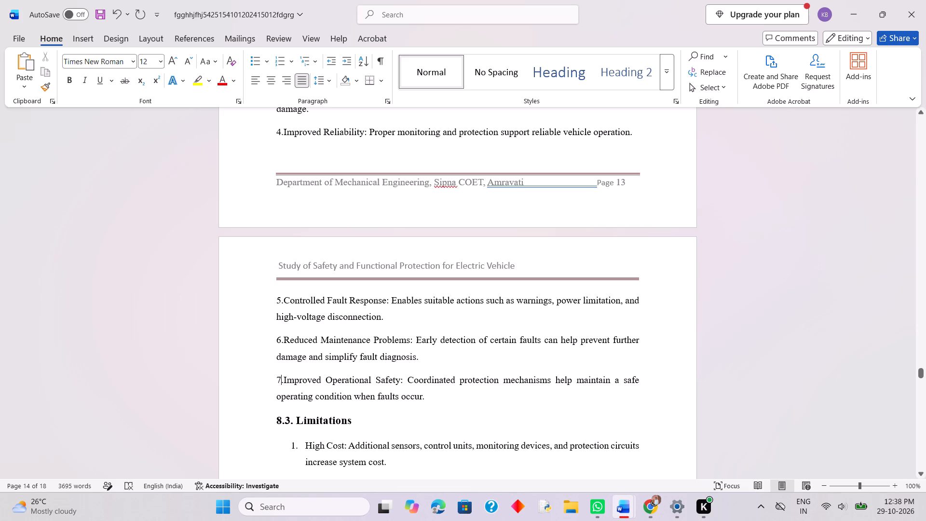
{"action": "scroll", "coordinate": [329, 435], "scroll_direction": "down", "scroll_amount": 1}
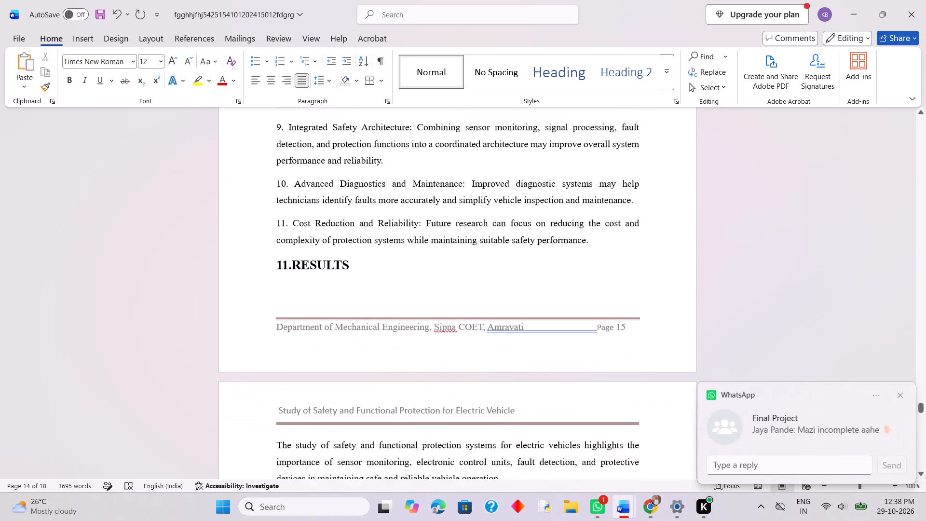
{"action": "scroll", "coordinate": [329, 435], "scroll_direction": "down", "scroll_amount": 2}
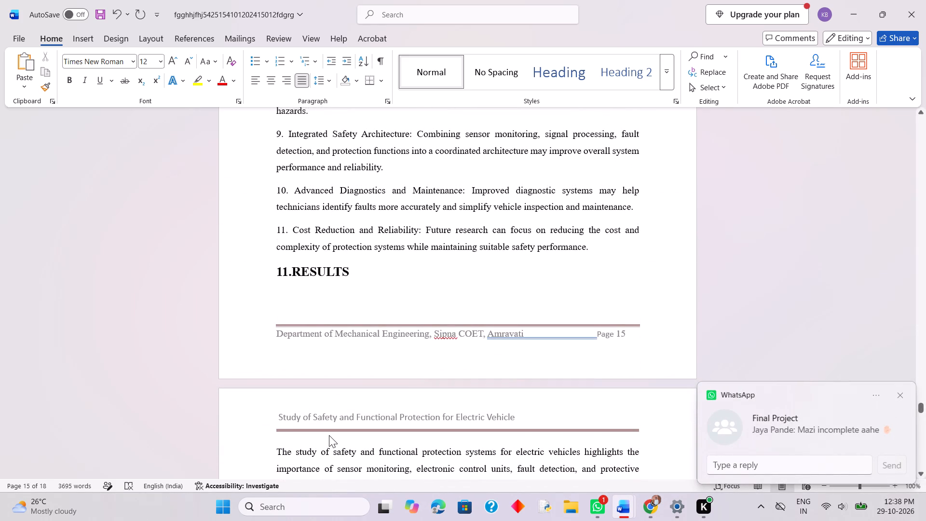
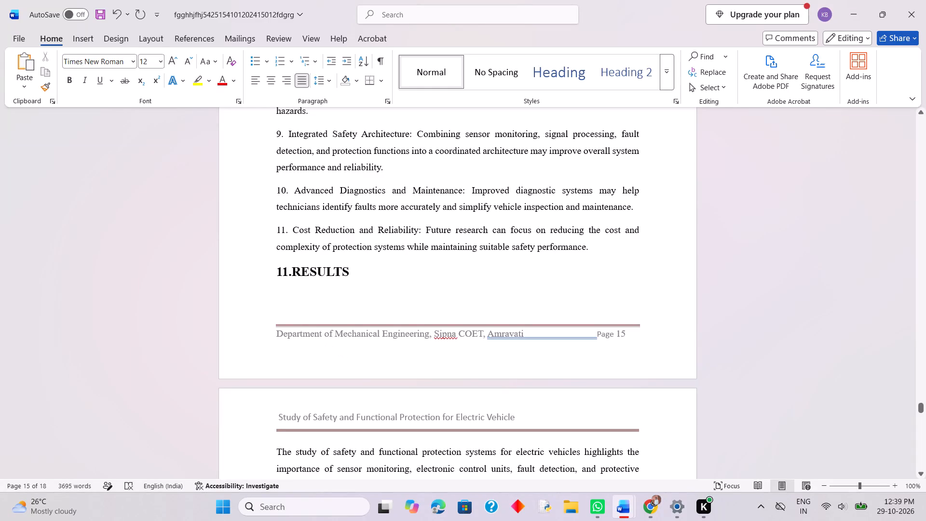
Insert two blank paragraphs before the "11.RESULTS" heading so it starts on the next page with its text.
{"action": "left_click", "coordinate": [272, 274]}
{"action": "key", "text": "Return"}
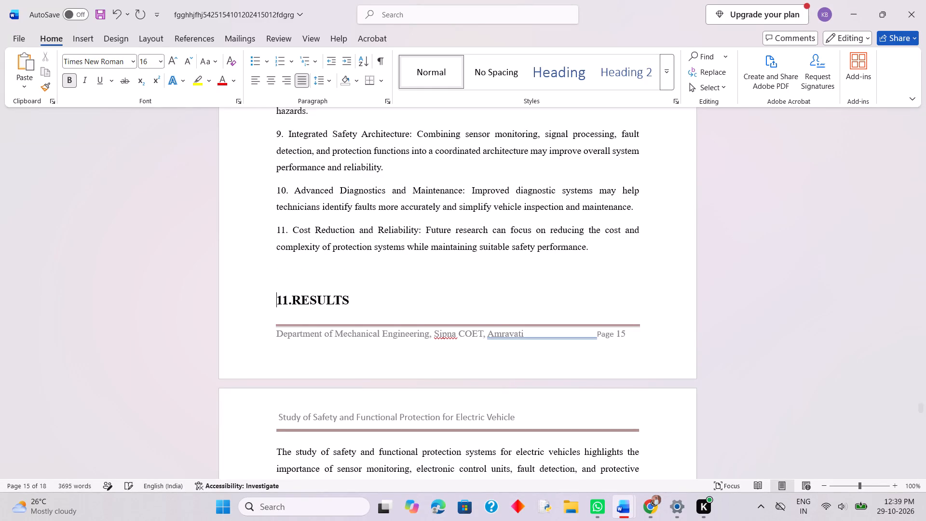
{"action": "key", "text": "Return"}
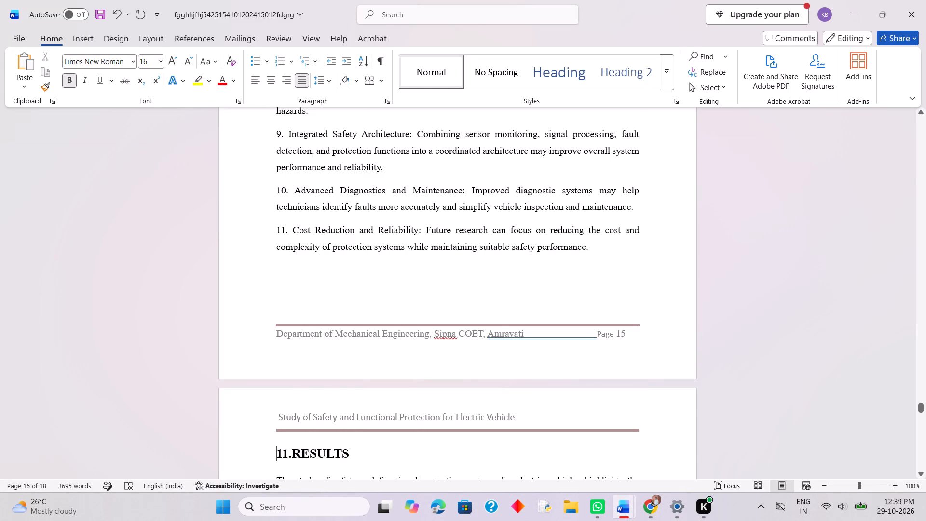
Insert three blank paragraphs before the "9.FUTURE SCOPE" heading so the section starts on a new page.
{"action": "scroll", "coordinate": [436, 273], "scroll_direction": "up", "scroll_amount": 1}
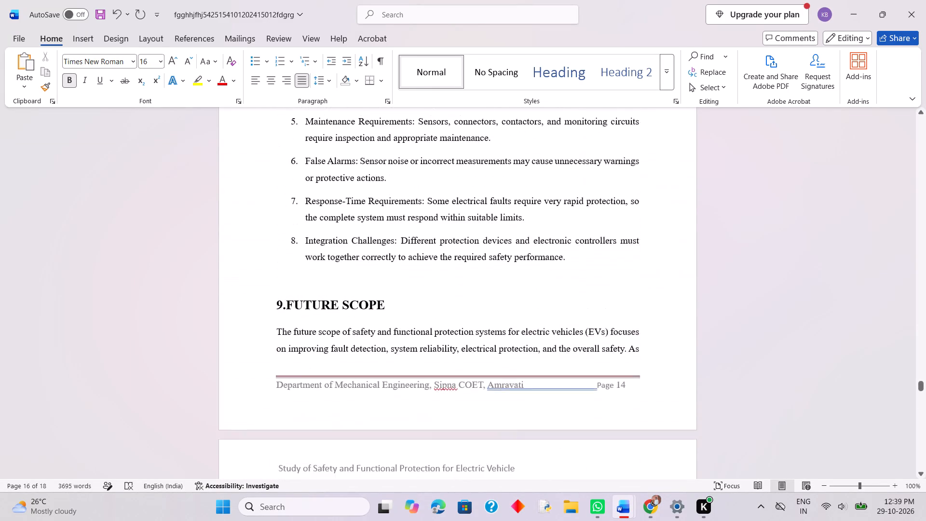
{"action": "scroll", "coordinate": [436, 273], "scroll_direction": "up", "scroll_amount": 1}
{"action": "left_click", "coordinate": [276, 350]}
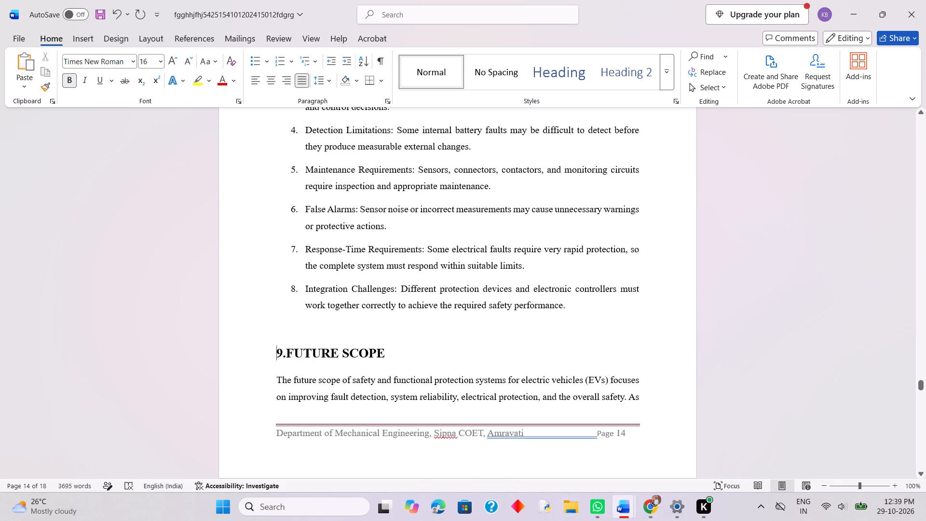
{"action": "key", "text": "Return"}
{"action": "key", "text": "Return"}
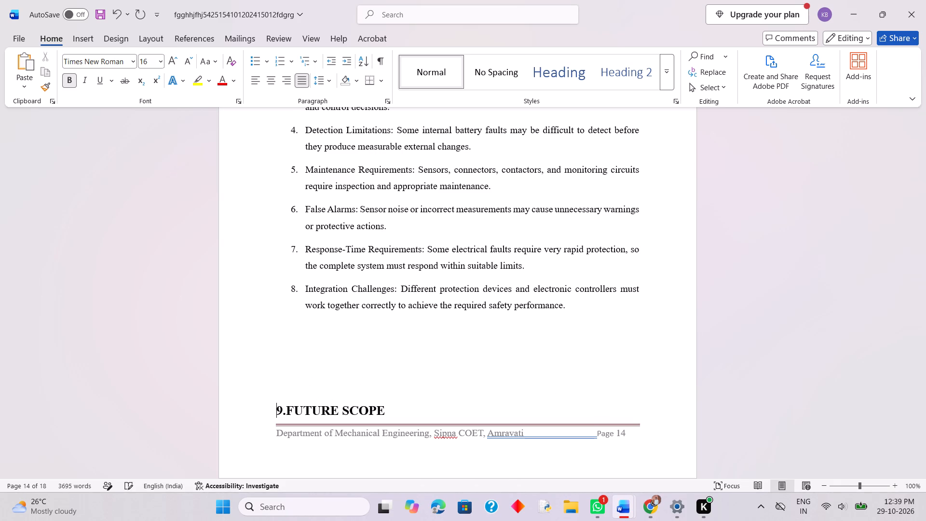
{"action": "key", "text": "Return"}
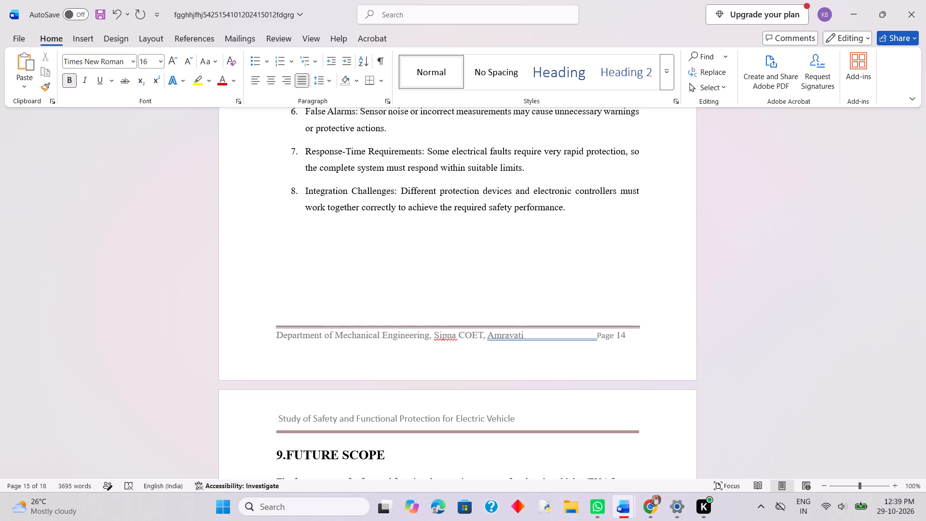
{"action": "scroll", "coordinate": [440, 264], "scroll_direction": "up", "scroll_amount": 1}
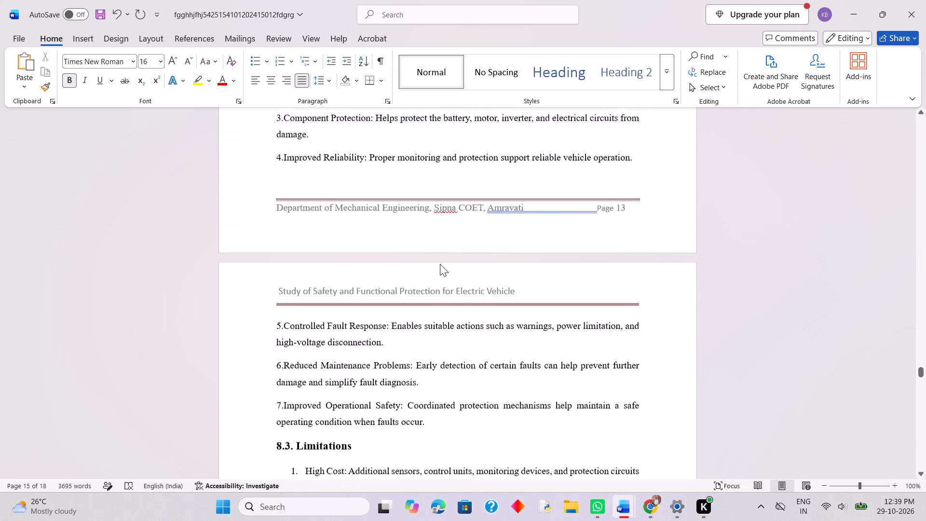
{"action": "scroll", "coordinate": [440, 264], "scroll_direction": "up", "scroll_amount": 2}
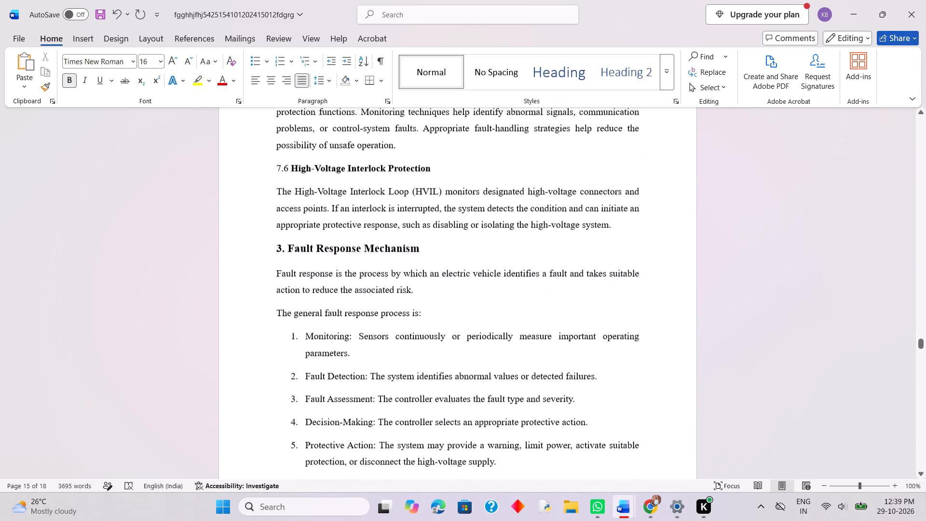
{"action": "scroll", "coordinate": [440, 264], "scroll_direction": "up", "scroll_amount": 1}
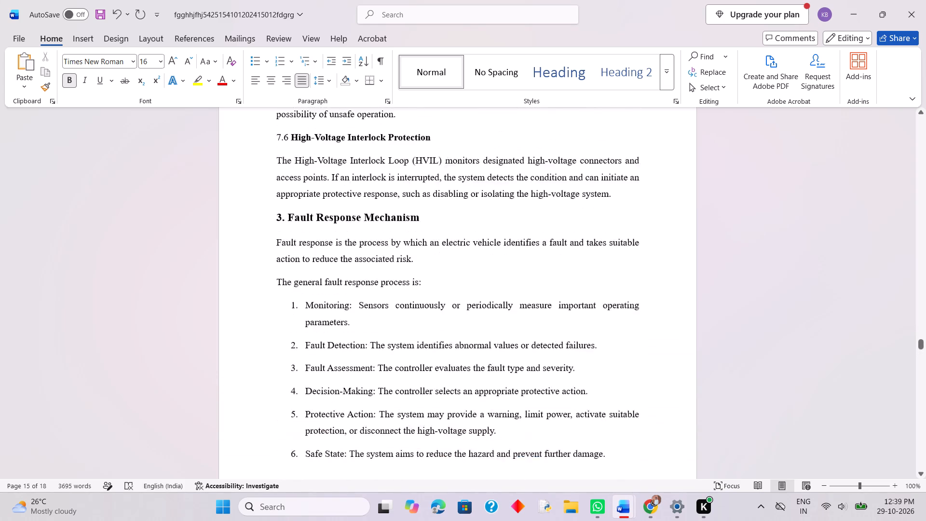
Remove the blank lines above the "11.RESULTS" heading so it sits directly below the page header.
{"action": "scroll", "coordinate": [440, 264], "scroll_direction": "up", "scroll_amount": 1}
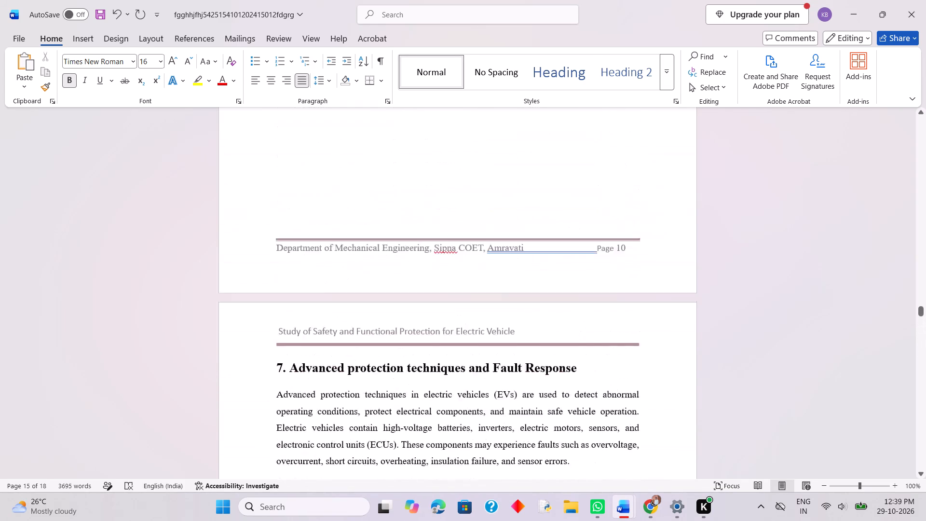
{"action": "scroll", "coordinate": [440, 264], "scroll_direction": "up", "scroll_amount": 1}
{"action": "scroll", "coordinate": [440, 264], "scroll_direction": "down", "scroll_amount": 4}
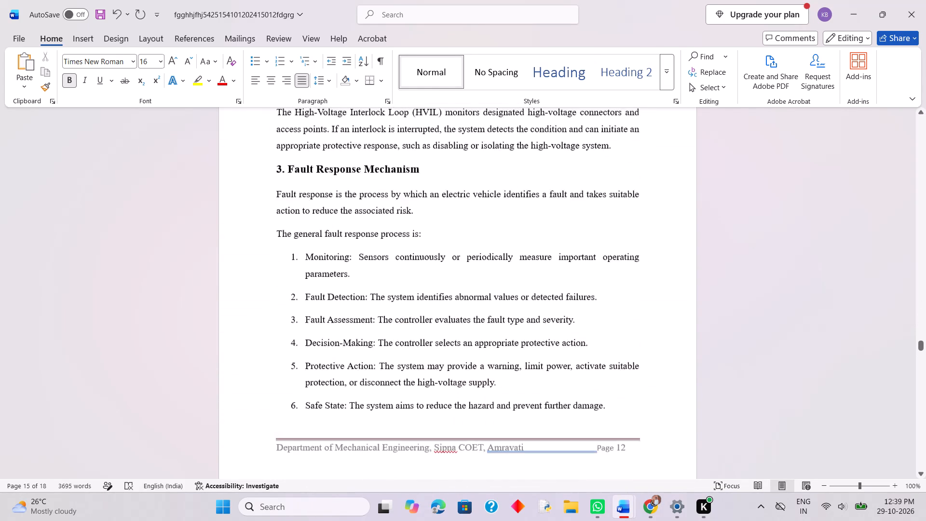
{"action": "scroll", "coordinate": [440, 264], "scroll_direction": "down", "scroll_amount": 10}
{"action": "scroll", "coordinate": [440, 264], "scroll_direction": "up", "scroll_amount": 2}
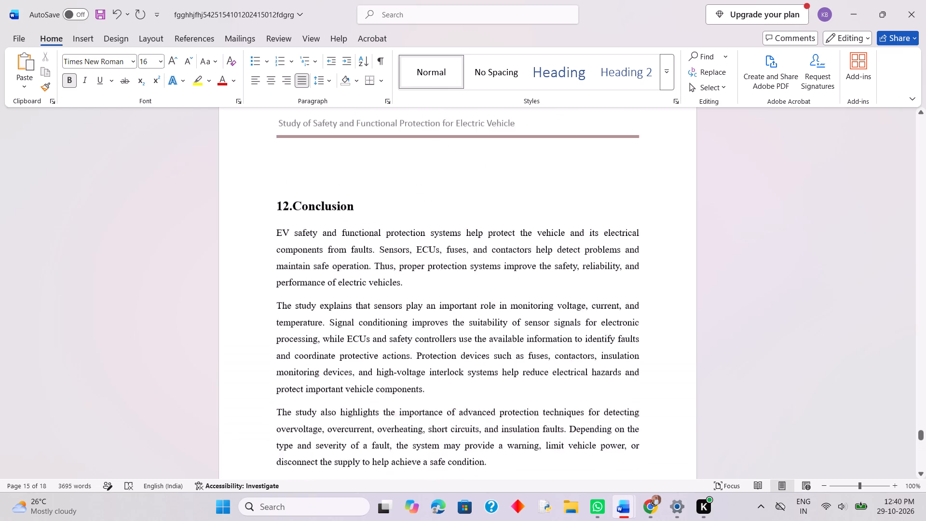
{"action": "scroll", "coordinate": [440, 264], "scroll_direction": "up", "scroll_amount": 3}
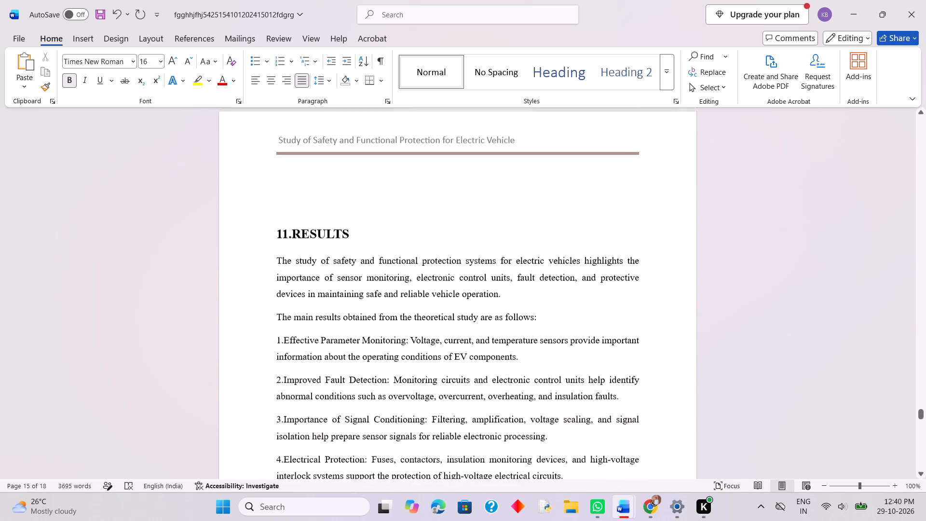
{"action": "scroll", "coordinate": [440, 264], "scroll_direction": "up", "scroll_amount": 1}
{"action": "left_click", "coordinate": [276, 368]}
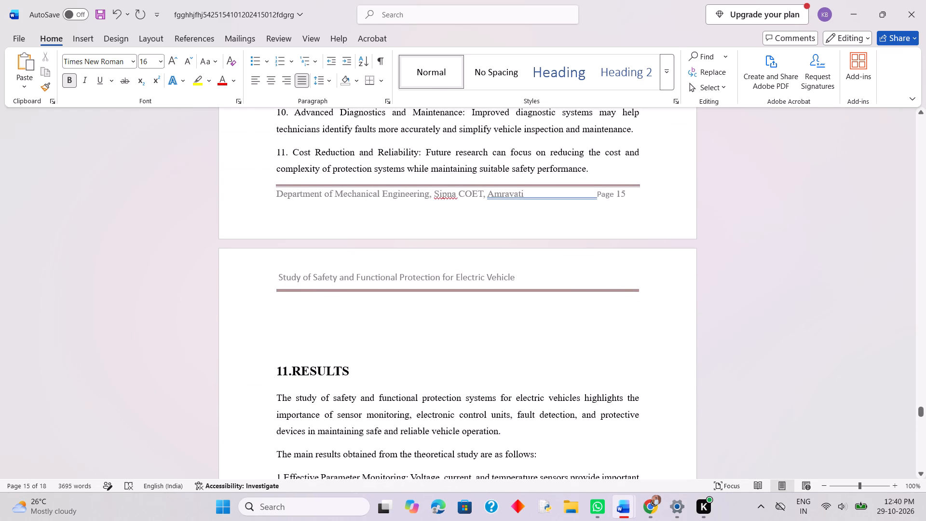
{"action": "key", "text": "BackSpace"}
{"action": "key", "text": "BackSpace"}
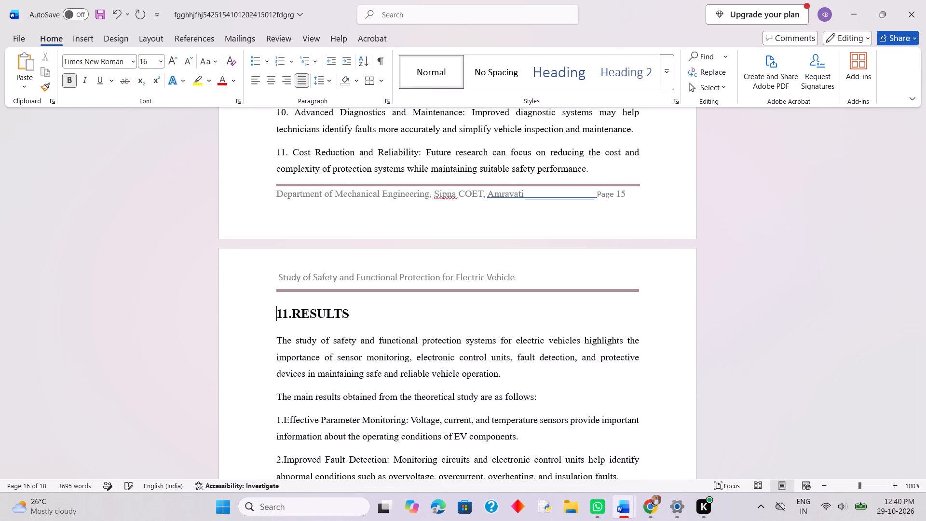
Review the report's pages from section 8 through References for uneven heading spacing and remaining indented automatic lists.
{"action": "scroll", "coordinate": [276, 368], "scroll_direction": "down", "scroll_amount": 1}
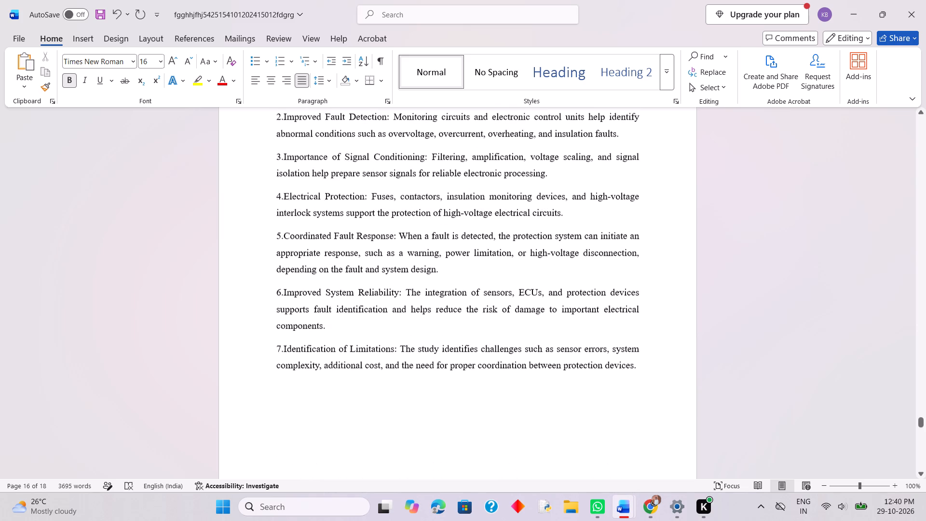
{"action": "scroll", "coordinate": [276, 368], "scroll_direction": "down", "scroll_amount": 1}
{"action": "scroll", "coordinate": [276, 368], "scroll_direction": "right", "scroll_amount": 1}
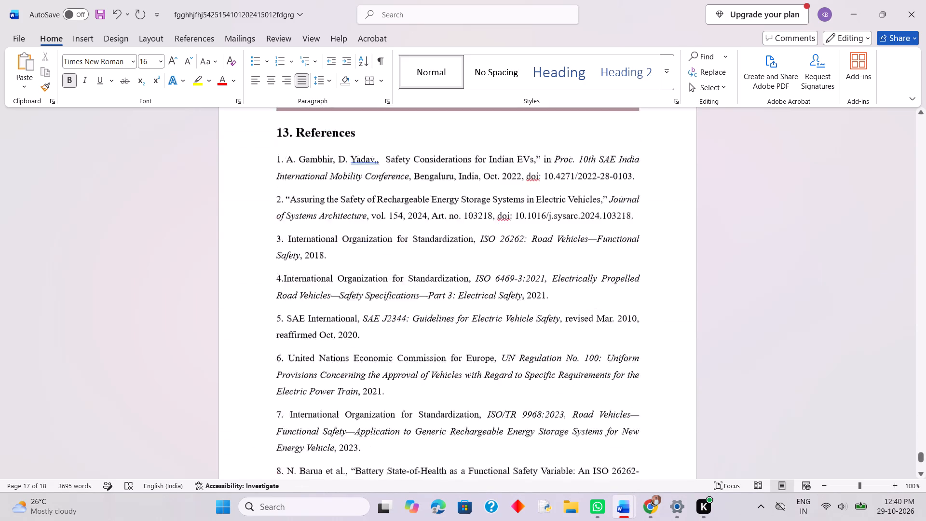
{"action": "scroll", "coordinate": [276, 368], "scroll_direction": "right", "scroll_amount": 1}
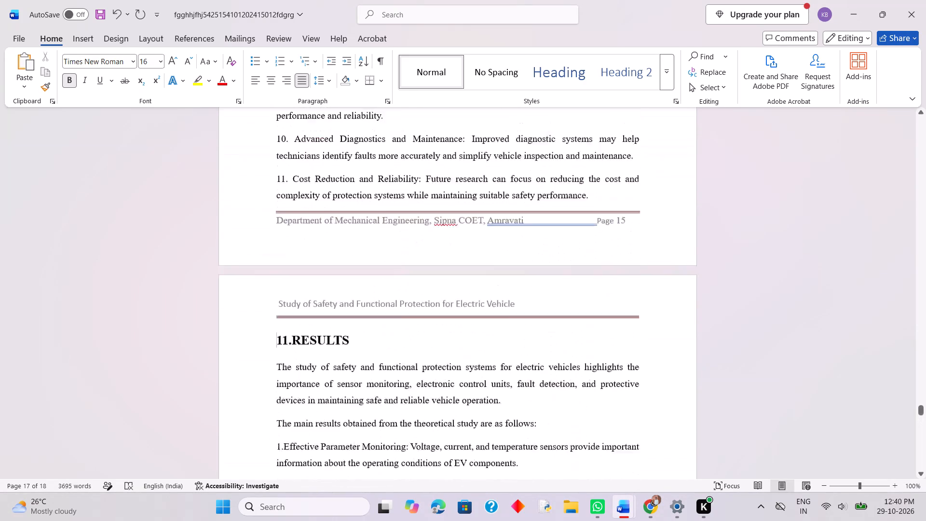
{"action": "scroll", "coordinate": [276, 368], "scroll_direction": "right", "scroll_amount": 1}
{"action": "scroll", "coordinate": [276, 368], "scroll_direction": "up", "scroll_amount": 1}
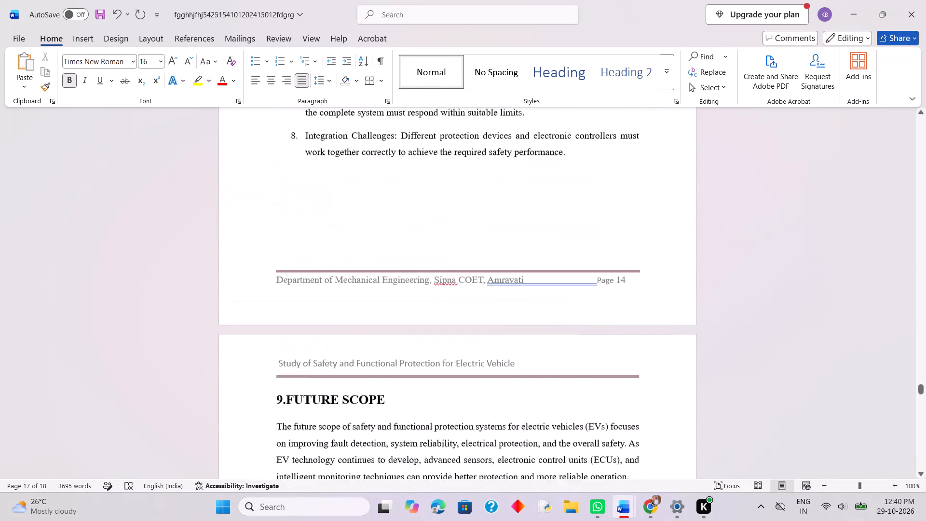
{"action": "scroll", "coordinate": [276, 368], "scroll_direction": "up", "scroll_amount": 1}
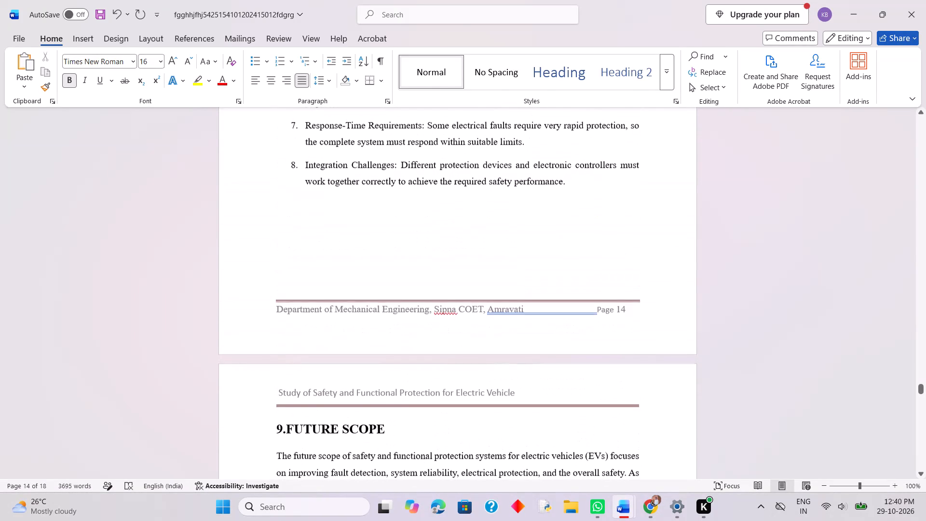
{"action": "scroll", "coordinate": [276, 368], "scroll_direction": "up", "scroll_amount": 1}
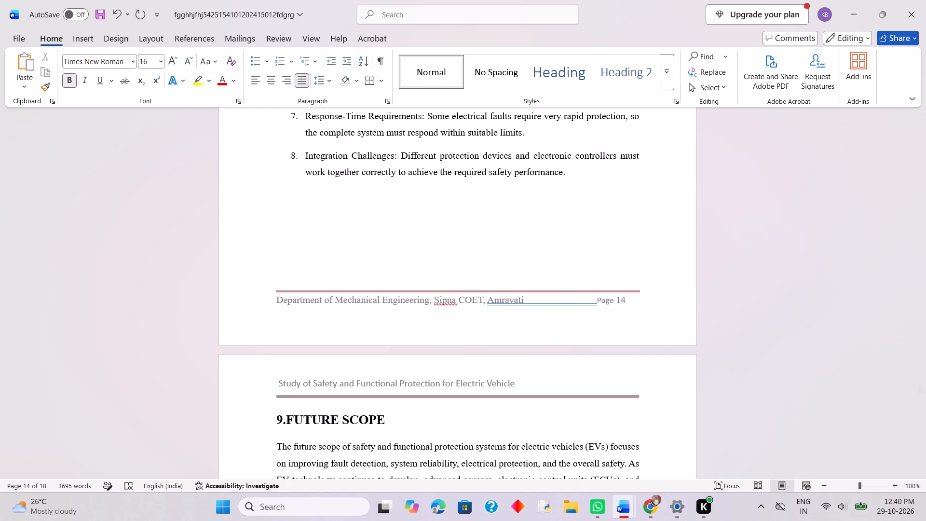
{"action": "scroll", "coordinate": [399, 262], "scroll_direction": "right", "scroll_amount": 1}
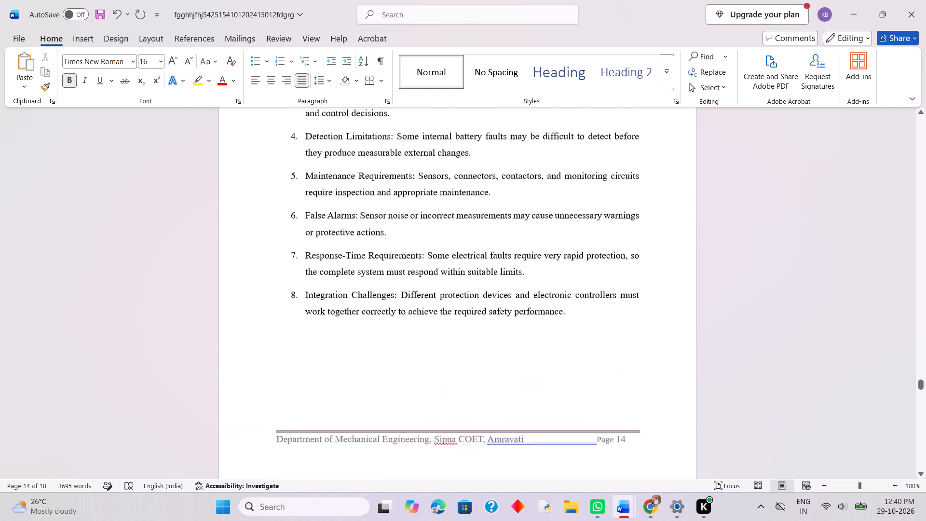
{"action": "scroll", "coordinate": [399, 262], "scroll_direction": "right", "scroll_amount": 1}
{"action": "scroll", "coordinate": [399, 262], "scroll_direction": "down", "scroll_amount": 5}
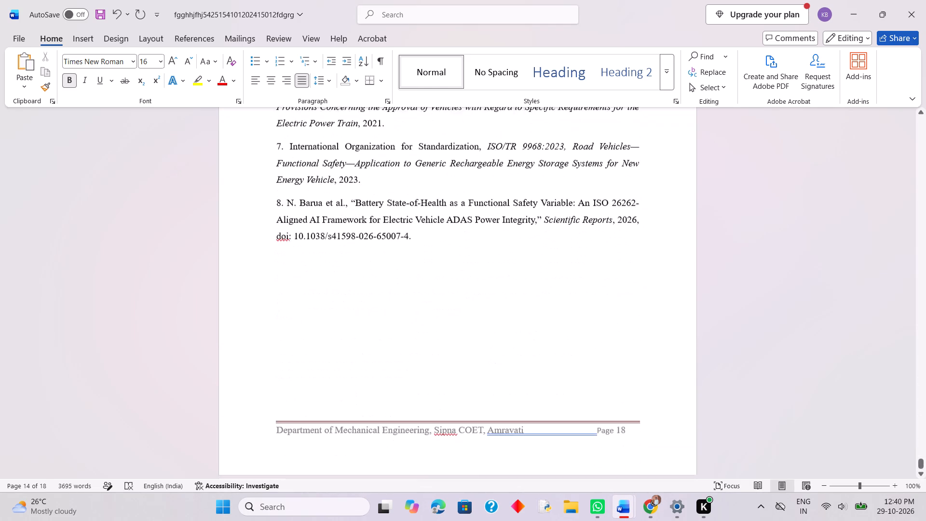
{"action": "scroll", "coordinate": [399, 262], "scroll_direction": "up", "scroll_amount": 1}
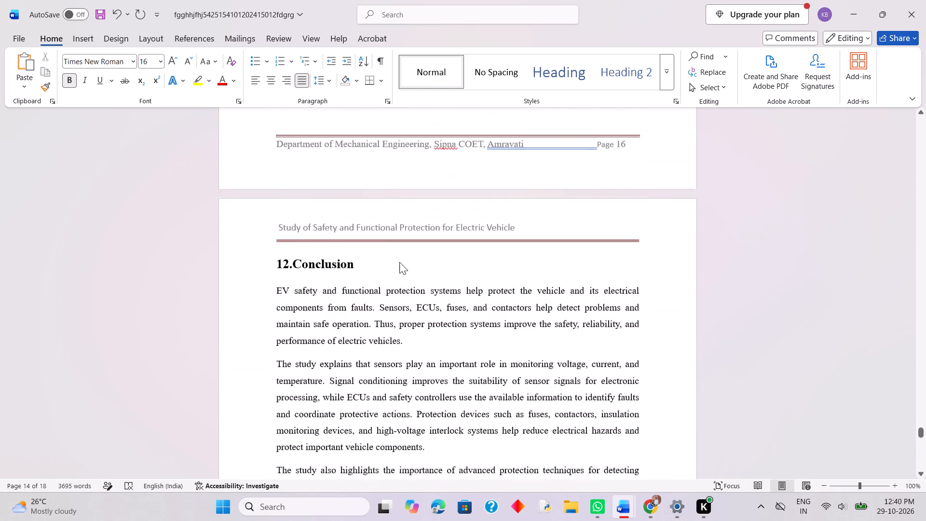
{"action": "scroll", "coordinate": [399, 262], "scroll_direction": "up", "scroll_amount": 3}
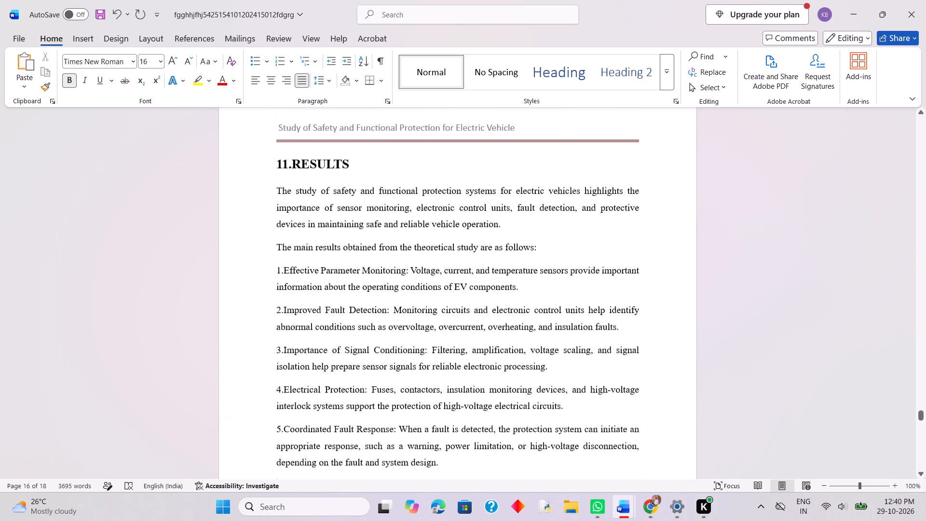
{"action": "scroll", "coordinate": [399, 262], "scroll_direction": "up", "scroll_amount": 2}
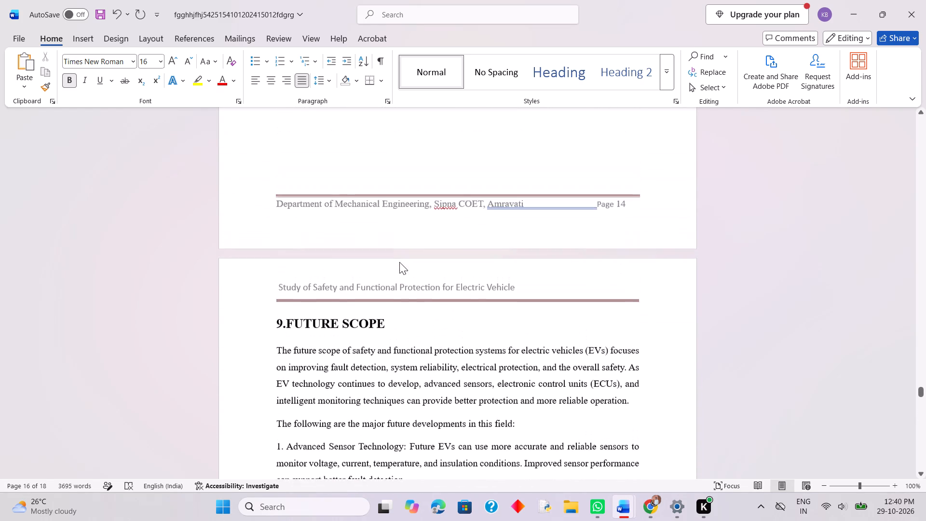
{"action": "scroll", "coordinate": [399, 262], "scroll_direction": "up", "scroll_amount": 2}
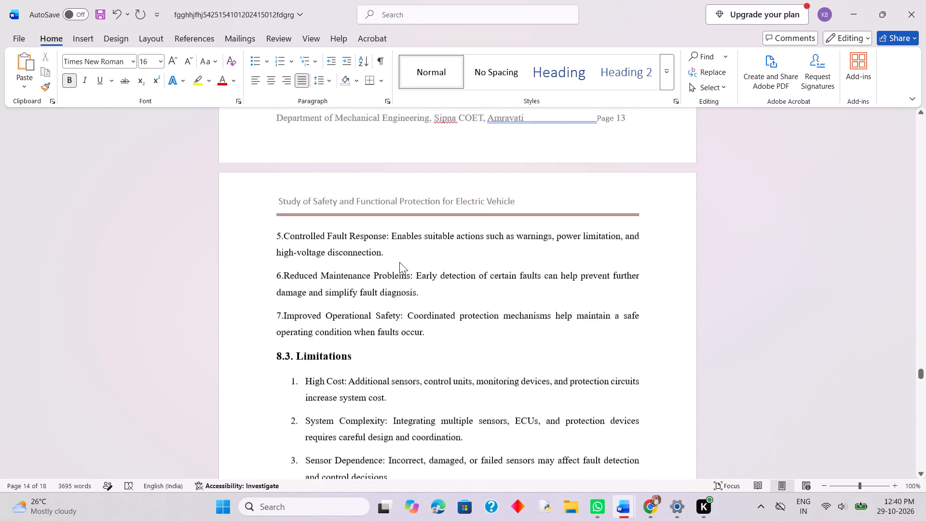
{"action": "scroll", "coordinate": [399, 262], "scroll_direction": "up", "scroll_amount": 3}
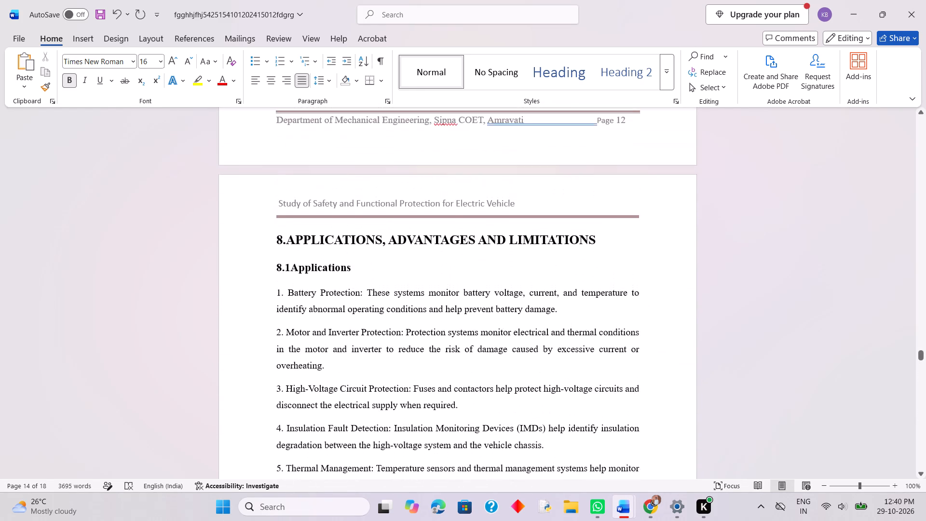
In Fault Response Mechanism, replace the automatic list numbers of Monitoring and Fault Detection with unindented manual numbers "1." and "2.".
{"action": "scroll", "coordinate": [399, 262], "scroll_direction": "up", "scroll_amount": 2}
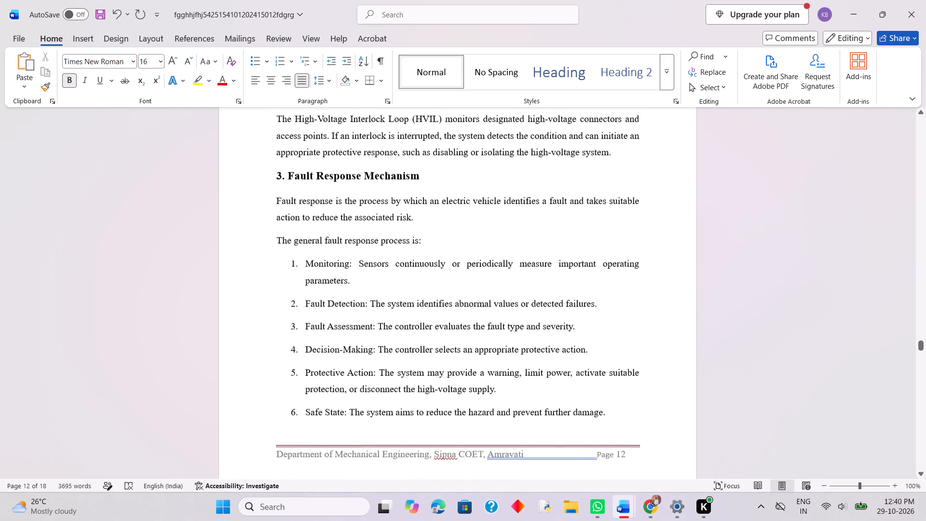
{"action": "scroll", "coordinate": [399, 262], "scroll_direction": "up", "scroll_amount": 1}
{"action": "left_click", "coordinate": [299, 274]}
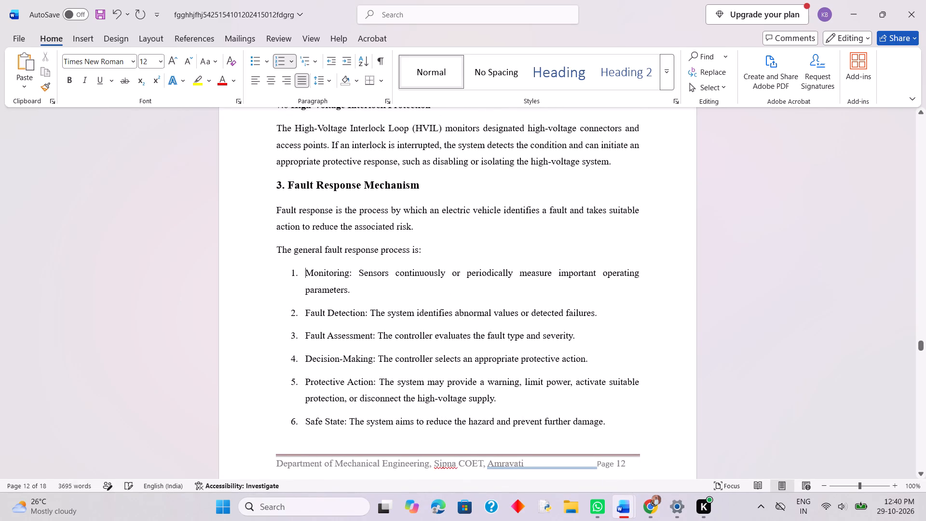
{"action": "key", "text": "BackSpace"}
{"action": "key", "text": "BackSpace"}
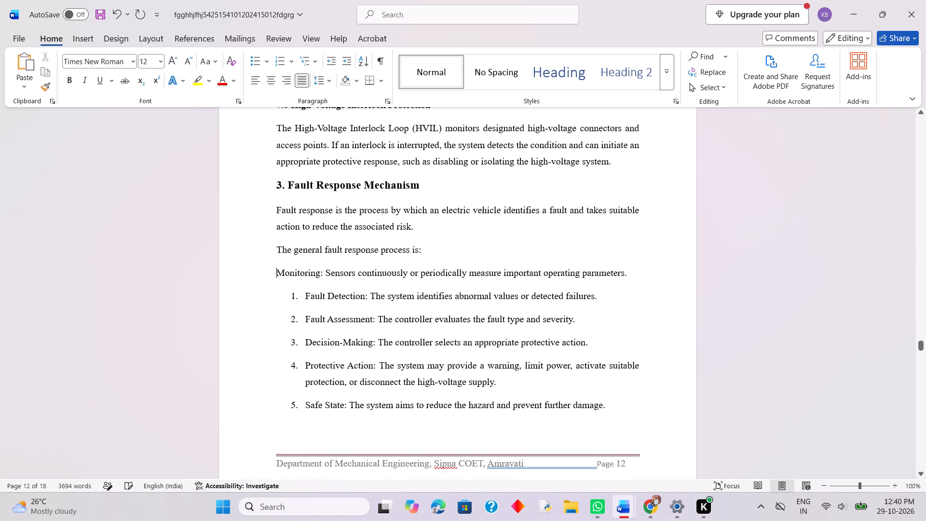
{"action": "key", "text": "1"}
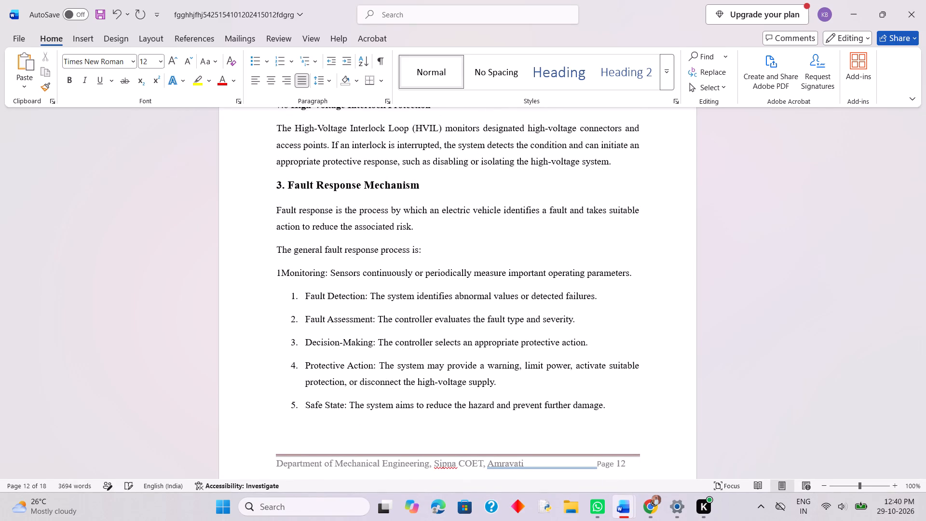
{"action": "key", "text": "period"}
{"action": "key", "text": "Down"}
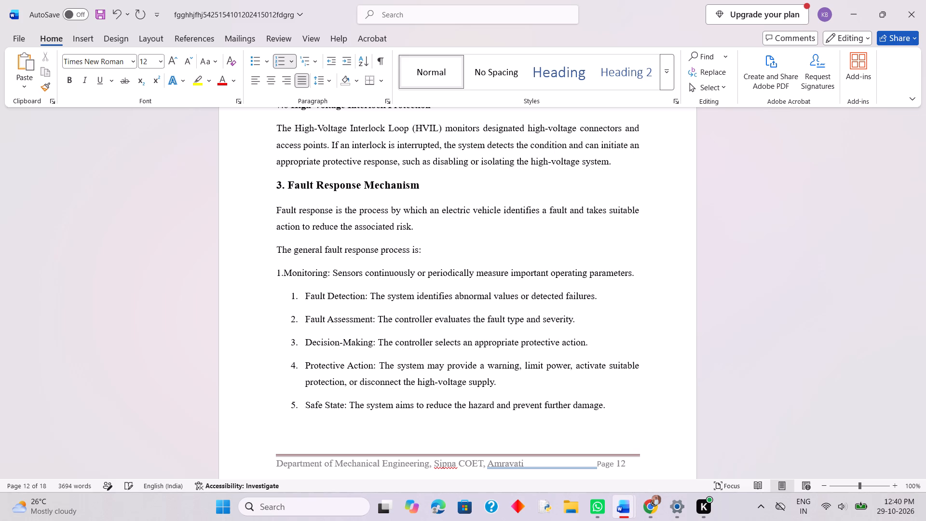
{"action": "key", "text": "BackSpace"}
{"action": "key", "text": "BackSpace"}
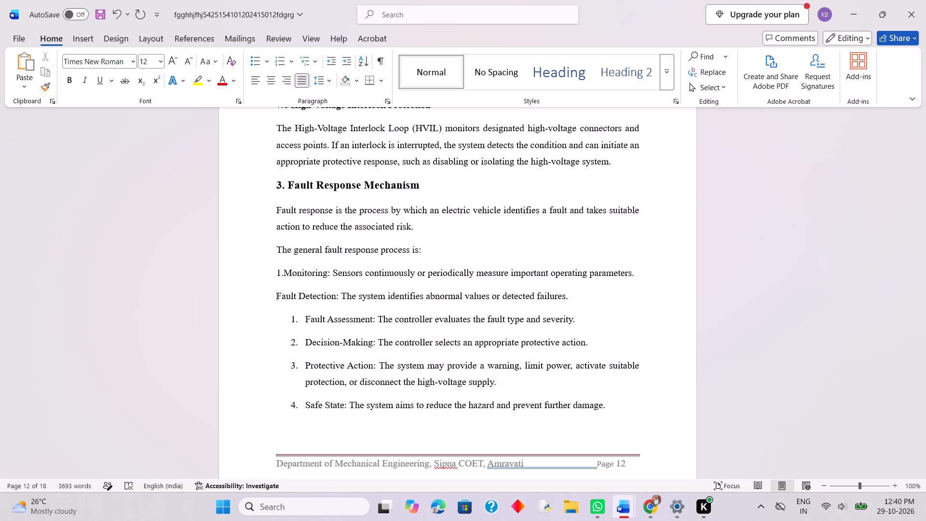
{"action": "type", "text": "2."}
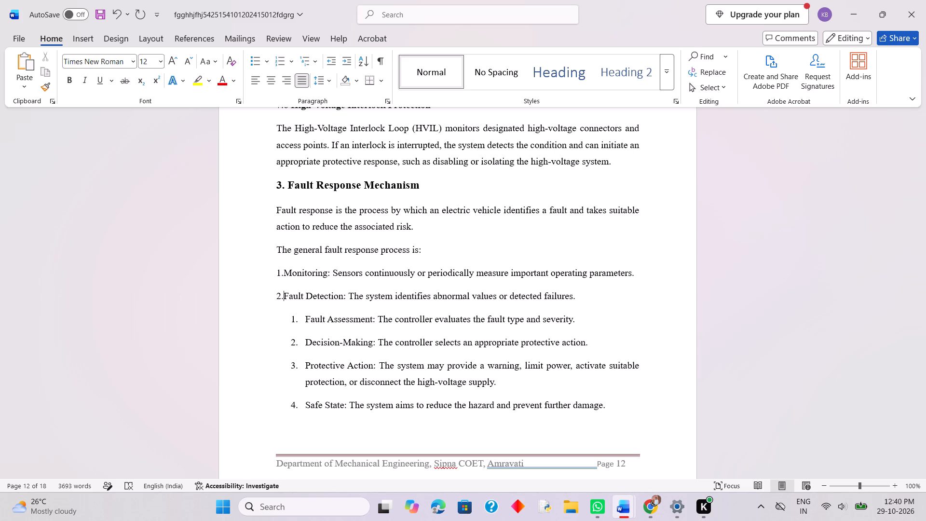
Replace the automatic list numbers of the Fault Assessment and Decision-Making items with unindented manual numbers "3." and "4.".
{"action": "key", "text": "Down"}
{"action": "key", "text": "BackSpace"}
{"action": "key", "text": "BackSpace"}
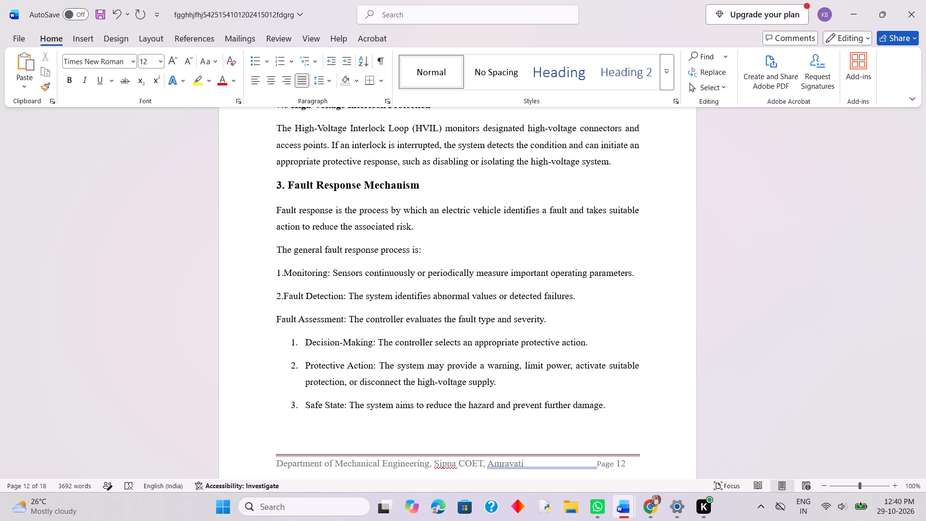
{"action": "key", "text": "3"}
{"action": "key", "text": "period"}
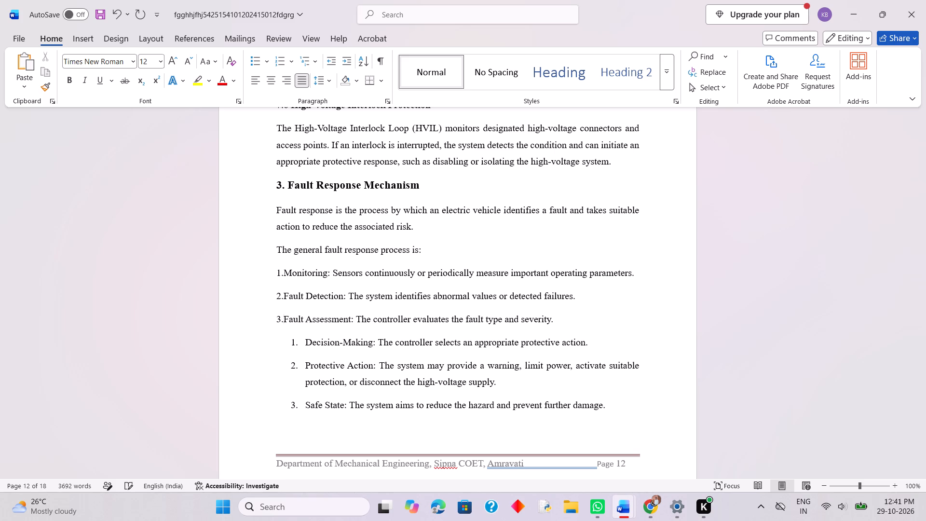
{"action": "key", "text": "Down"}
{"action": "key", "text": "BackSpace"}
{"action": "key", "text": "BackSpace"}
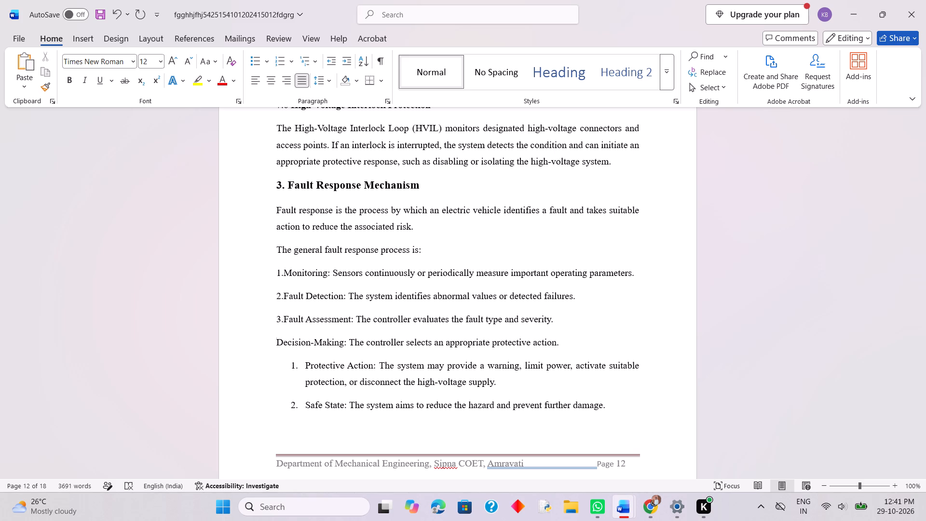
{"action": "key", "text": "4"}
{"action": "key", "text": "period"}
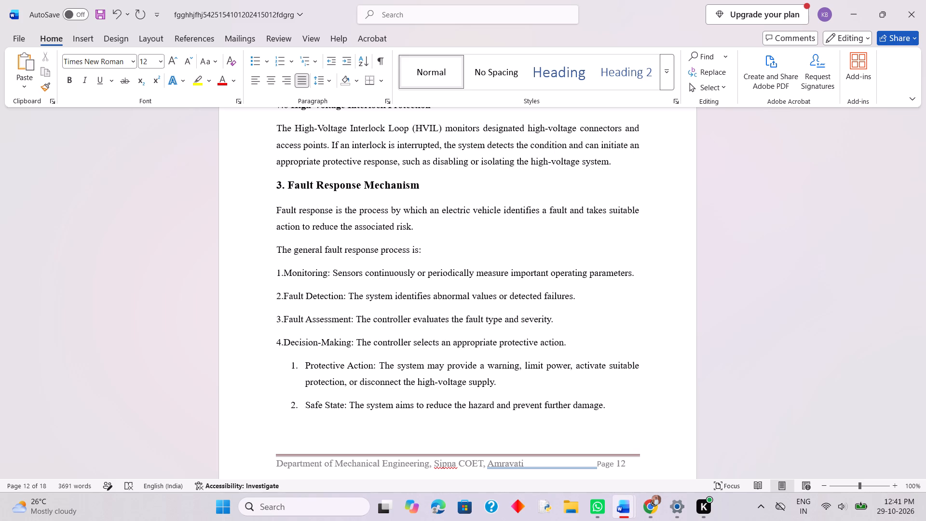
Replace the automatic list numbers of the Protective Action and Safe State items with unindented manual numbers "5." and "6.".
{"action": "key", "text": "Down"}
{"action": "key", "text": "BackSpace"}
{"action": "key", "text": "BackSpace"}
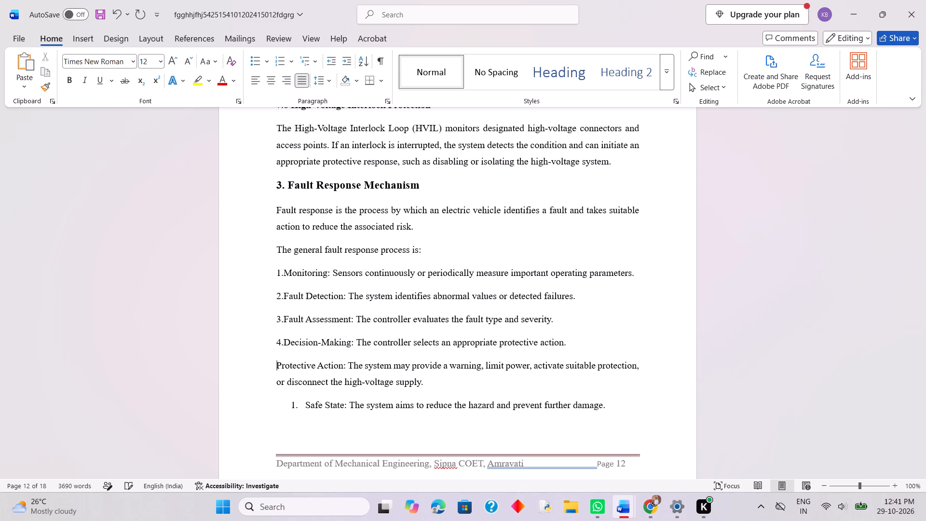
{"action": "type", "text": "5."}
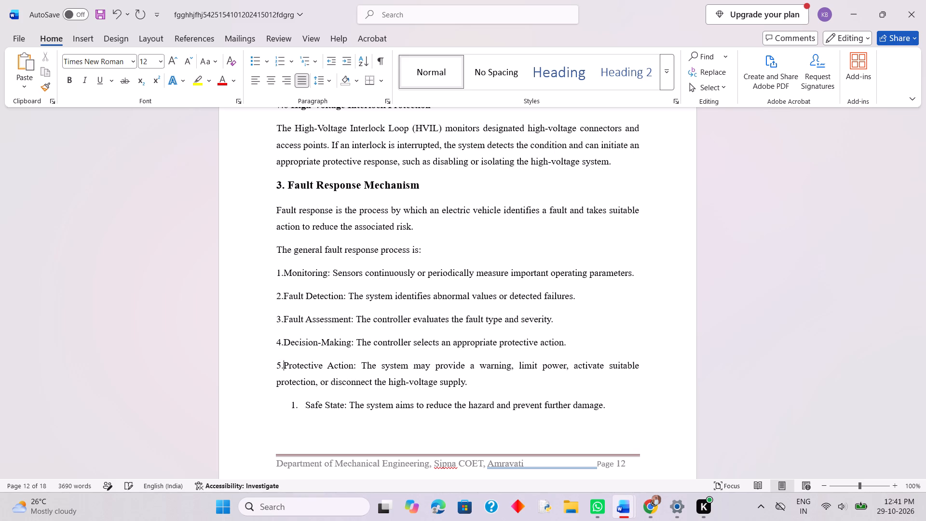
{"action": "key", "text": "Down"}
{"action": "key", "text": "Down"}
{"action": "key", "text": "BackSpace"}
{"action": "key", "text": "BackSpace"}
{"action": "type", "text": "6."}
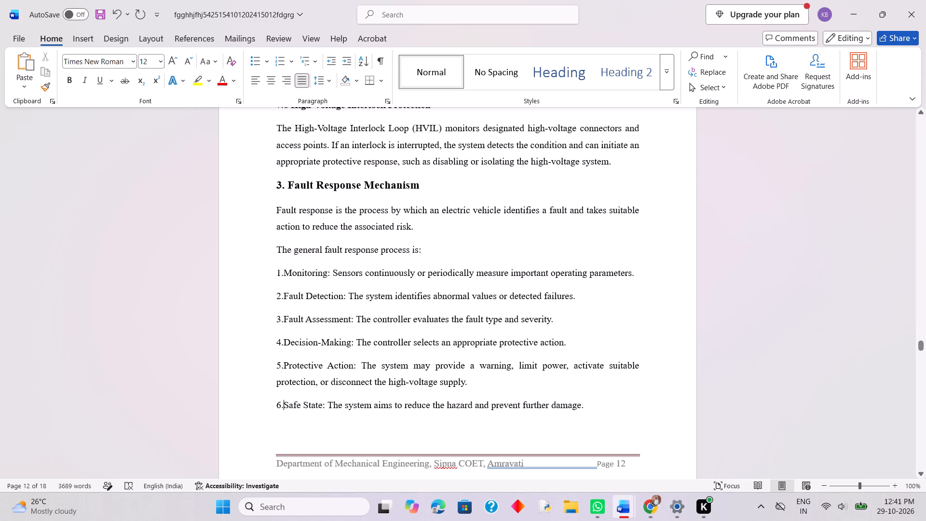
Review the report's pages between Analysis of Problem and References for remaining indented automatic lists.
{"action": "scroll", "coordinate": [391, 286], "scroll_direction": "up", "scroll_amount": 1}
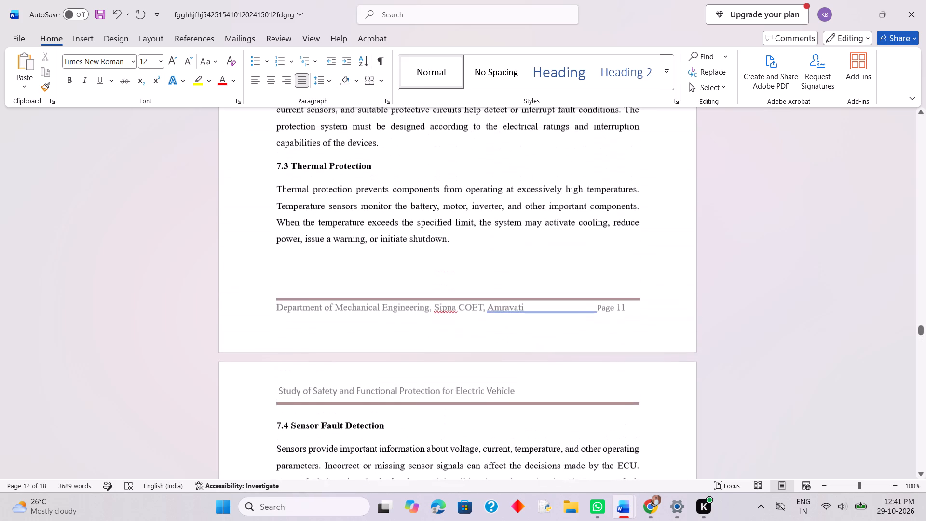
{"action": "scroll", "coordinate": [391, 286], "scroll_direction": "up", "scroll_amount": 2}
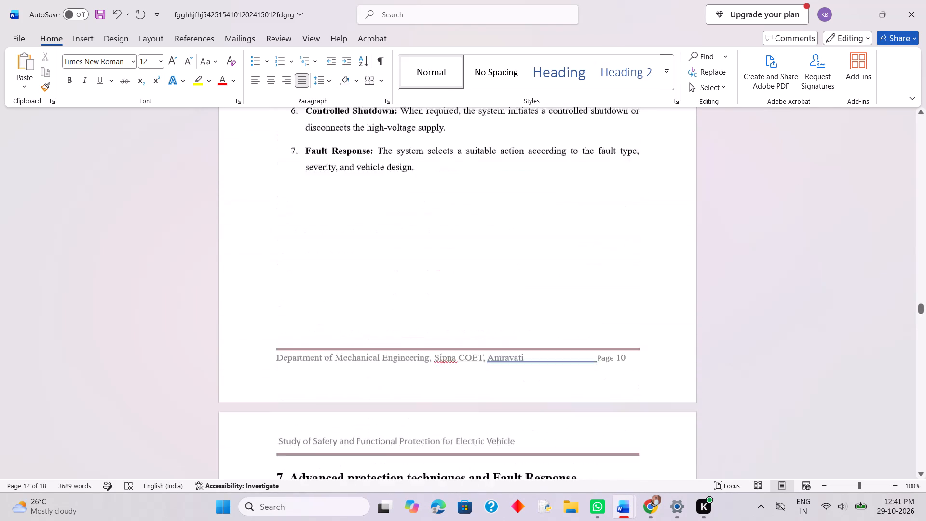
{"action": "scroll", "coordinate": [391, 286], "scroll_direction": "up", "scroll_amount": 1}
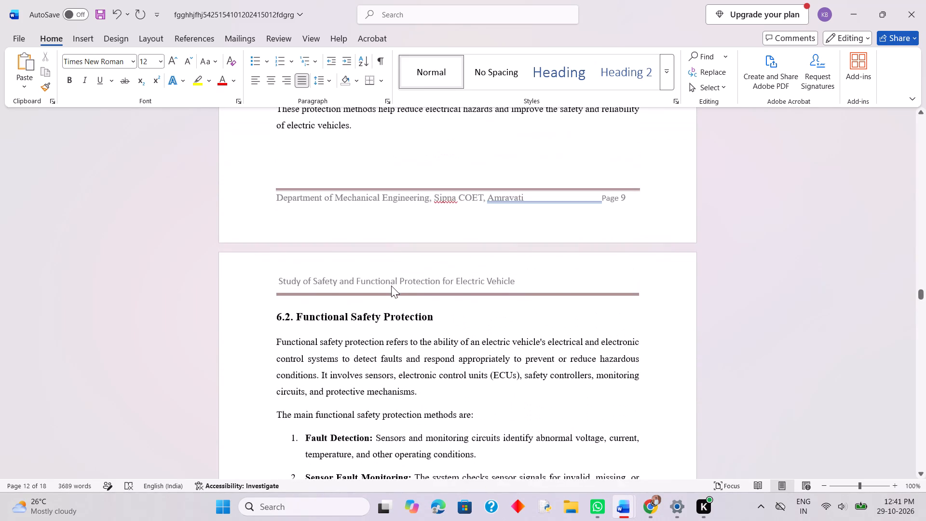
{"action": "scroll", "coordinate": [391, 286], "scroll_direction": "up", "scroll_amount": 2}
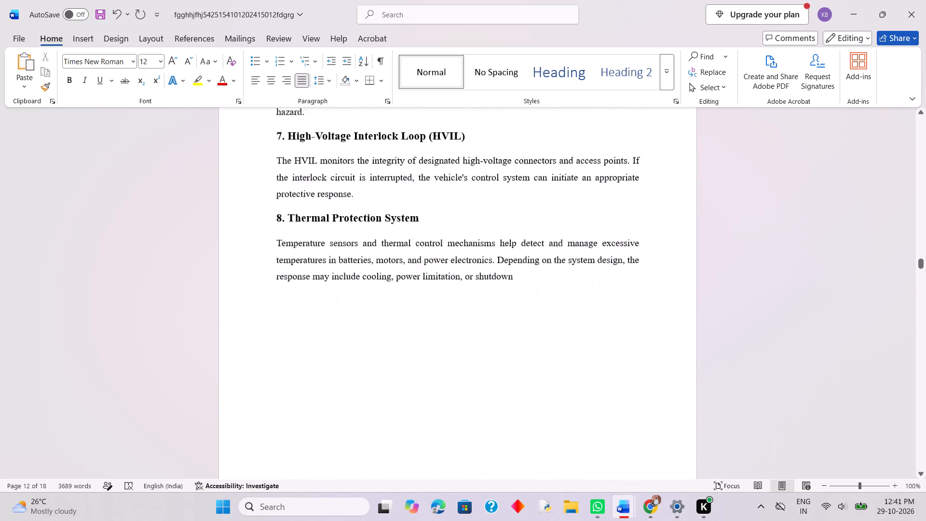
{"action": "scroll", "coordinate": [391, 286], "scroll_direction": "up", "scroll_amount": 2}
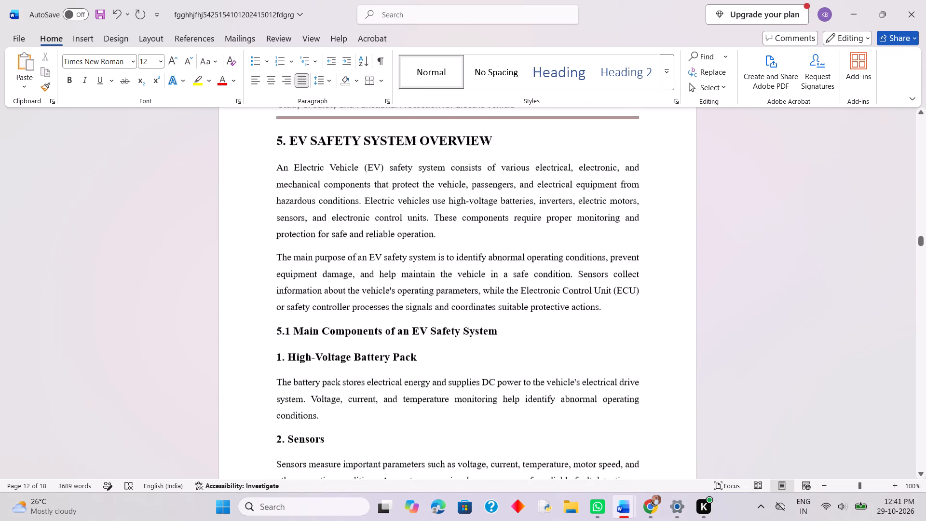
{"action": "scroll", "coordinate": [391, 286], "scroll_direction": "up", "scroll_amount": 2}
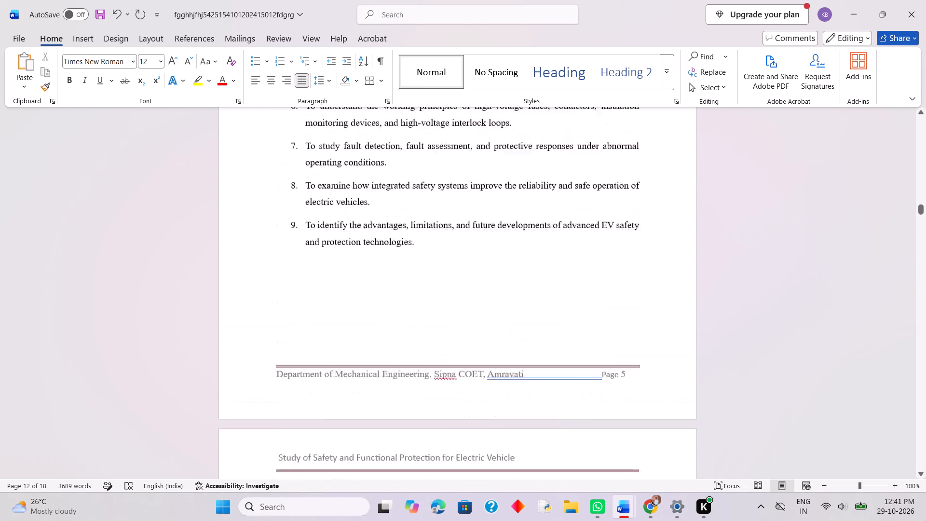
{"action": "scroll", "coordinate": [391, 286], "scroll_direction": "up", "scroll_amount": 3}
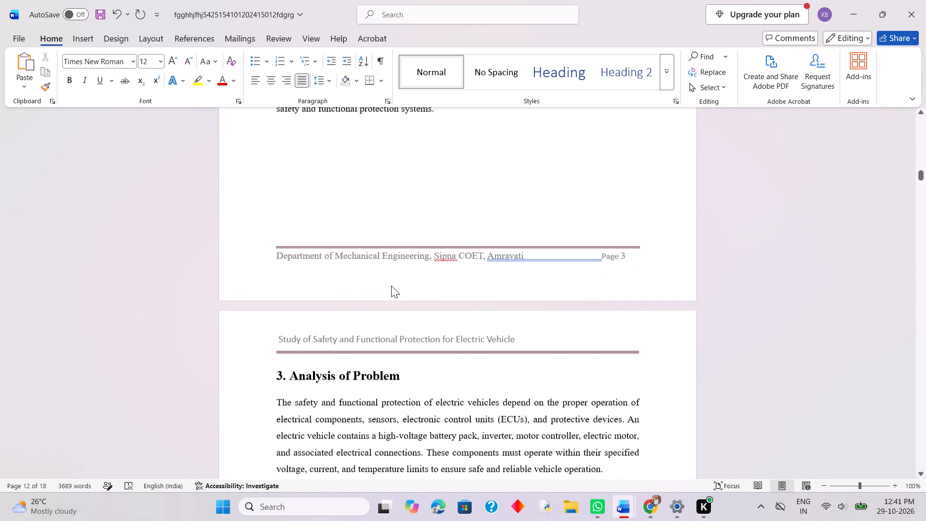
{"action": "scroll", "coordinate": [391, 286], "scroll_direction": "down", "scroll_amount": 19}
{"action": "scroll", "coordinate": [391, 286], "scroll_direction": "down", "scroll_amount": 2}
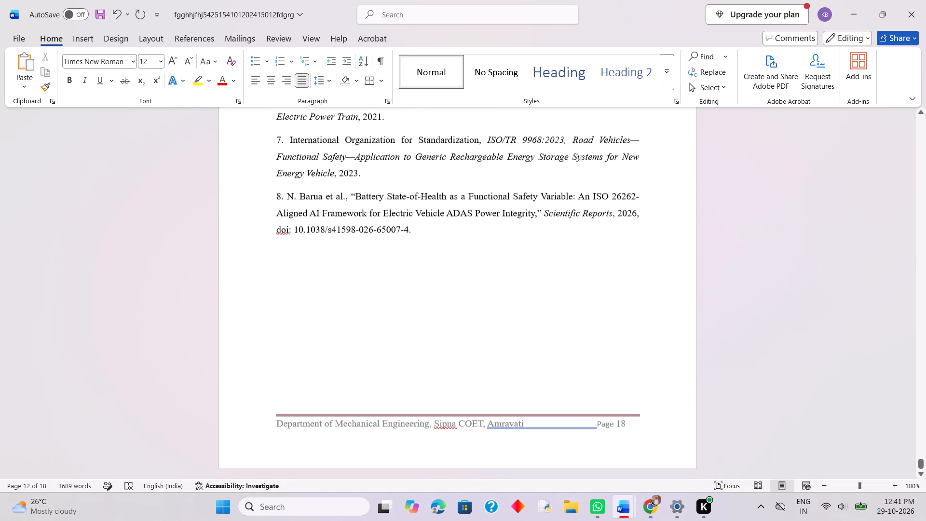
{"action": "scroll", "coordinate": [391, 286], "scroll_direction": "up", "scroll_amount": 1}
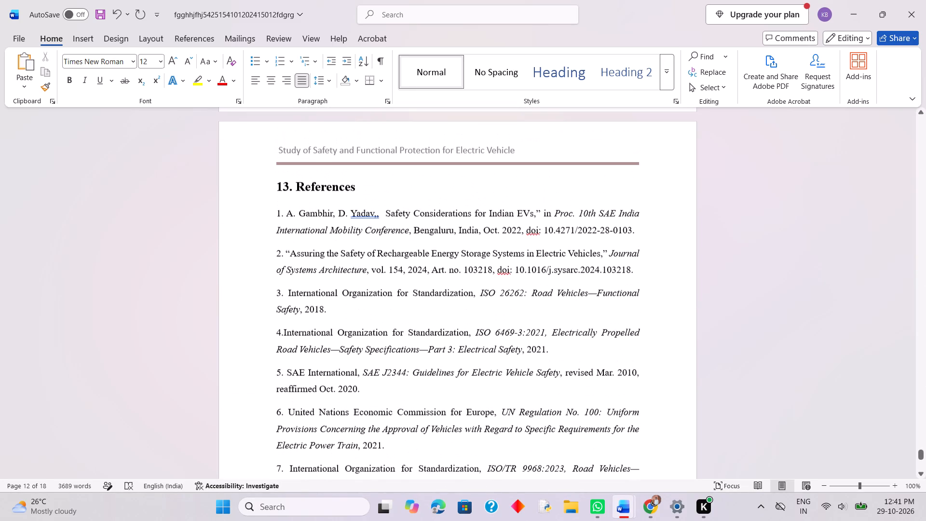
{"action": "scroll", "coordinate": [391, 286], "scroll_direction": "up", "scroll_amount": 2}
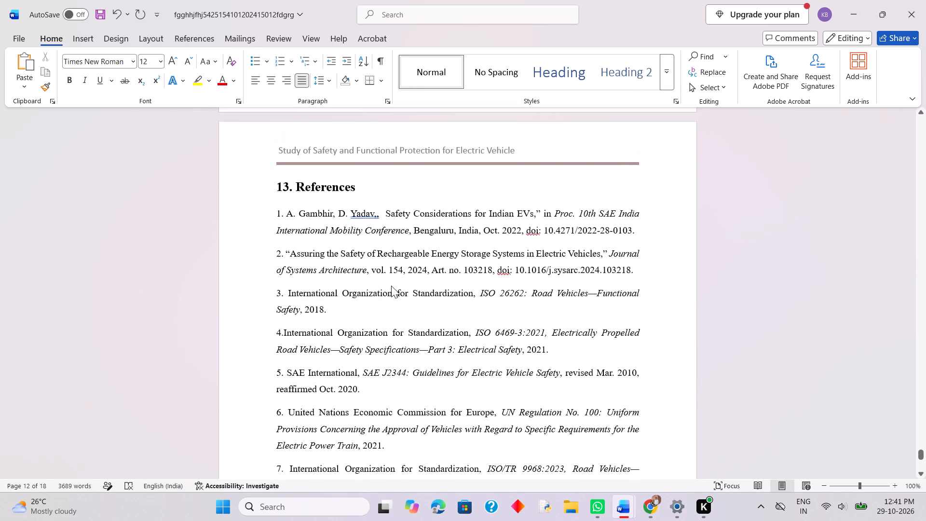
{"action": "scroll", "coordinate": [391, 286], "scroll_direction": "up", "scroll_amount": 4}
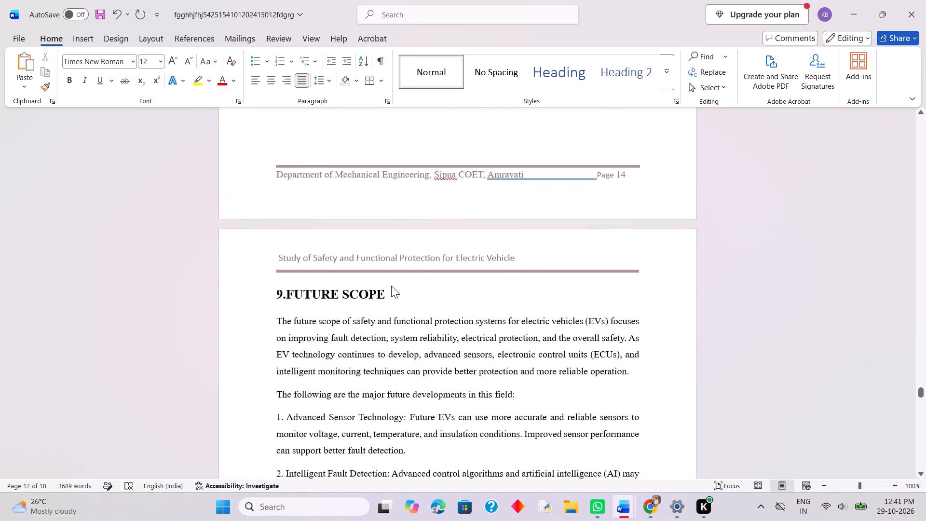
{"action": "scroll", "coordinate": [391, 286], "scroll_direction": "up", "scroll_amount": 1}
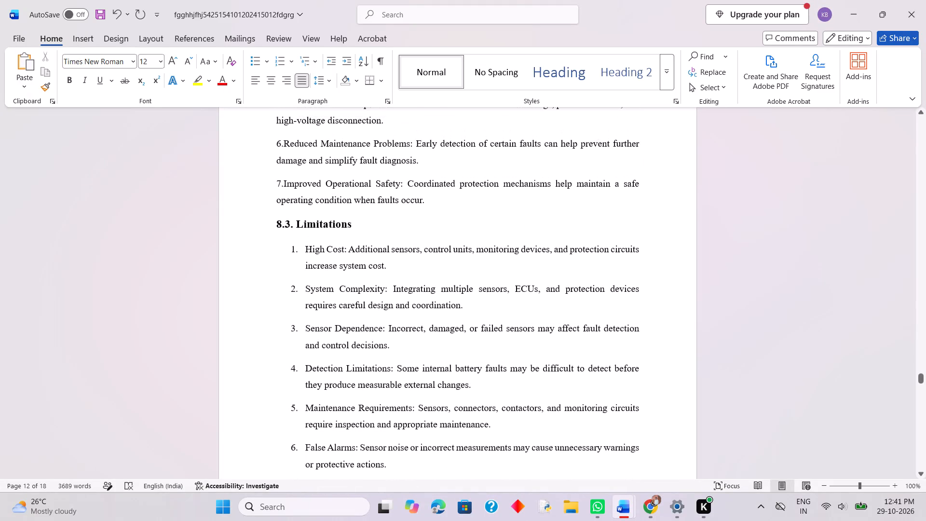
In section 8.3 Limitations, replace the automatic list number of the High Cost item with an unindented manual "1.".
{"action": "left_click", "coordinate": [302, 257]}
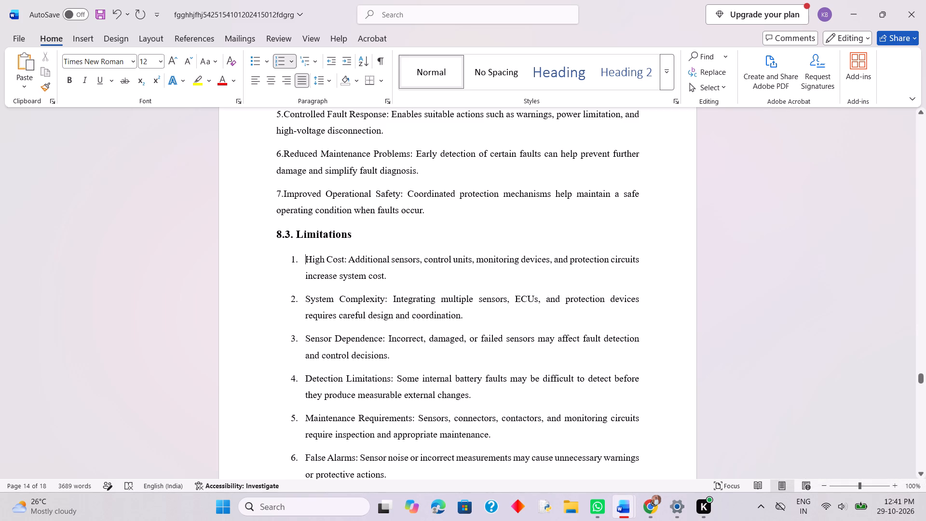
{"action": "key", "text": "BackSpace"}
{"action": "key", "text": "BackSpace"}
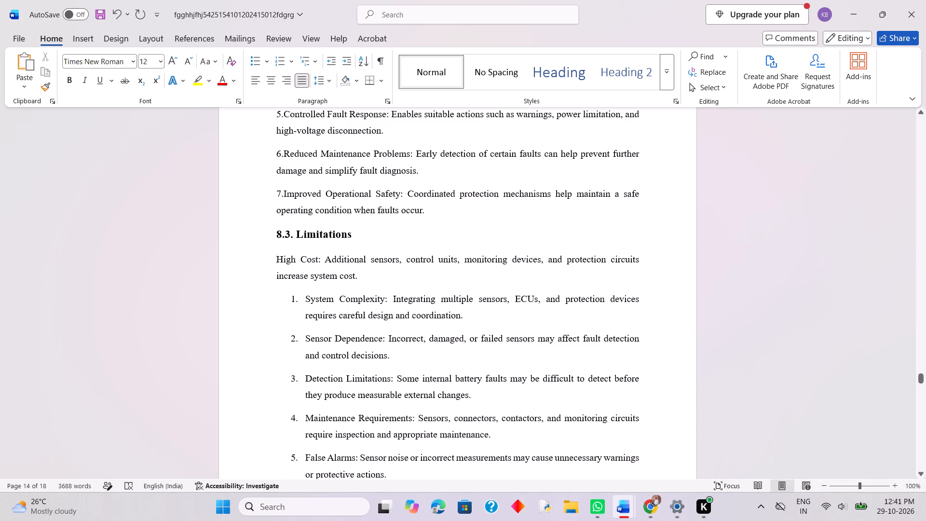
{"action": "key", "text": "1"}
{"action": "key", "text": "period"}
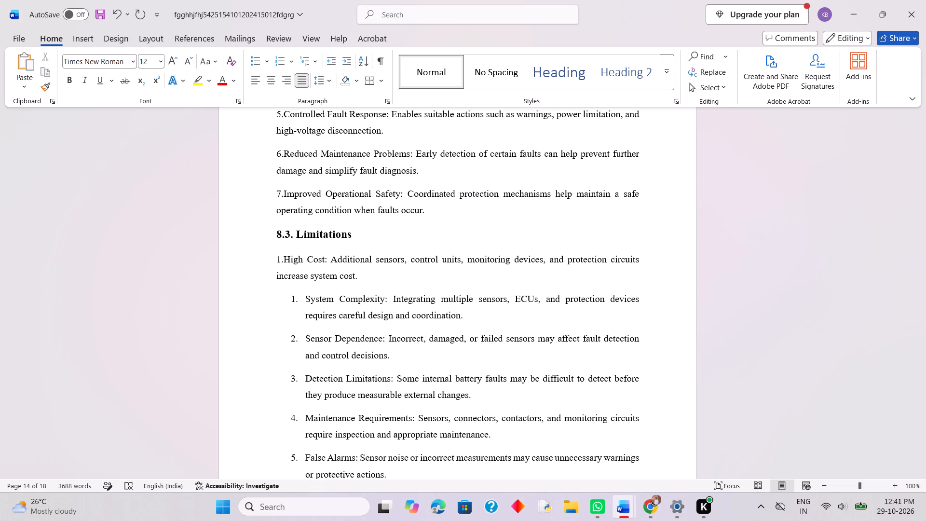
Replace the automatic list number of the System Complexity limitation with an unindented manual "2.".
{"action": "key", "text": "Down"}
{"action": "scroll", "coordinate": [319, 263], "scroll_direction": "right", "scroll_amount": 1}
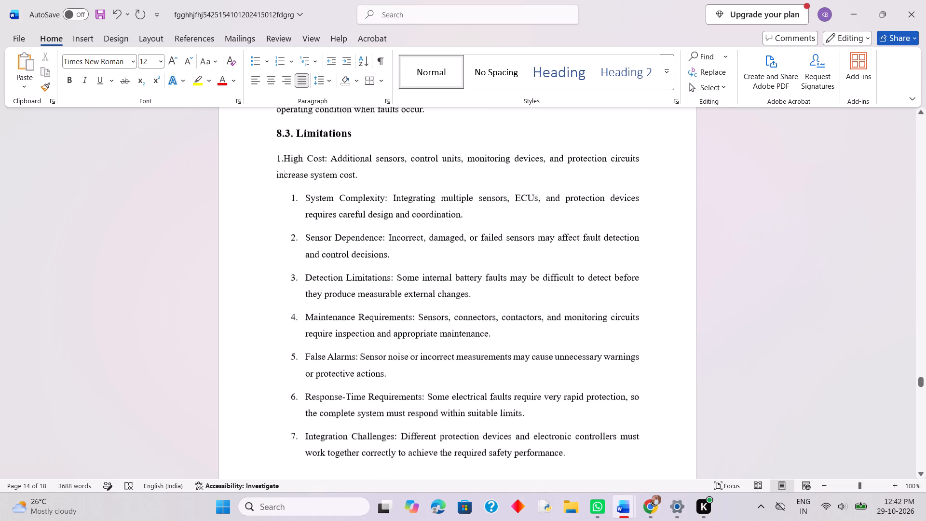
{"action": "scroll", "coordinate": [319, 263], "scroll_direction": "right", "scroll_amount": 1}
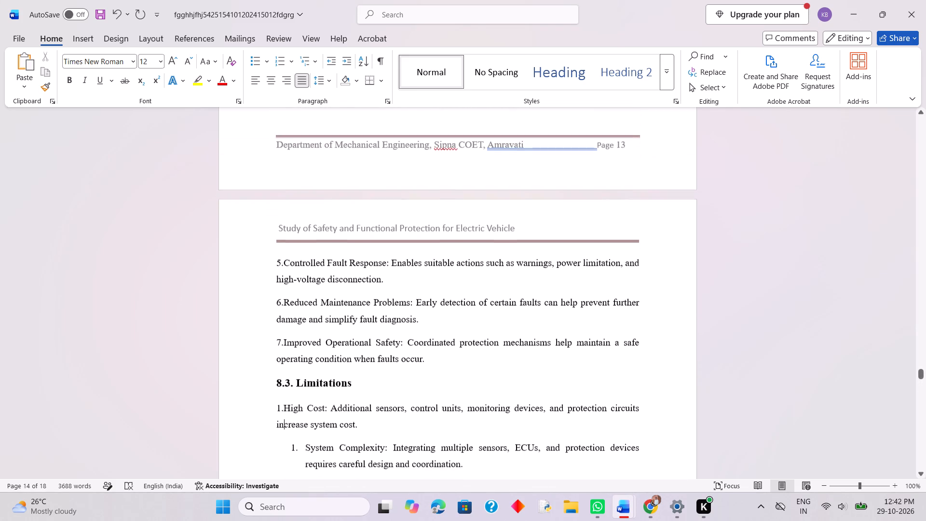
{"action": "scroll", "coordinate": [319, 263], "scroll_direction": "right", "scroll_amount": 2}
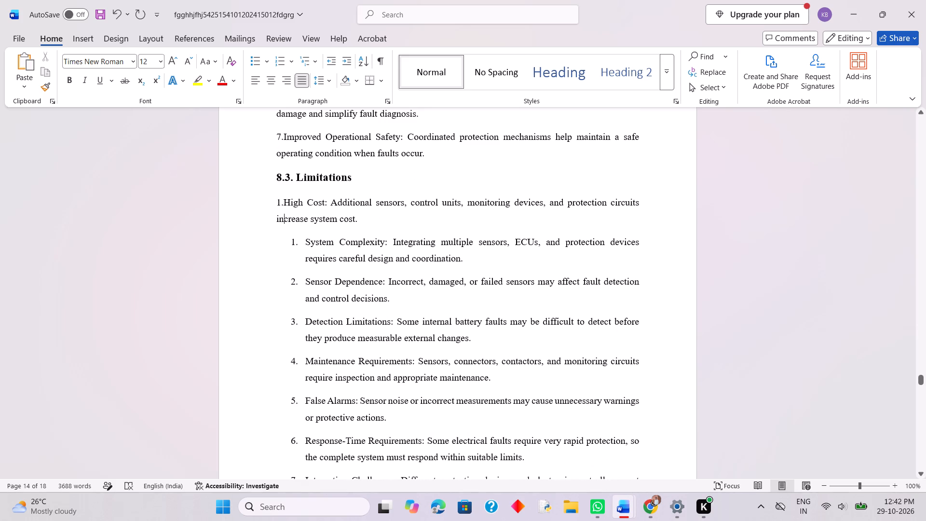
{"action": "key", "text": "Down"}
{"action": "key", "text": "BackSpace"}
{"action": "key", "text": "BackSpace"}
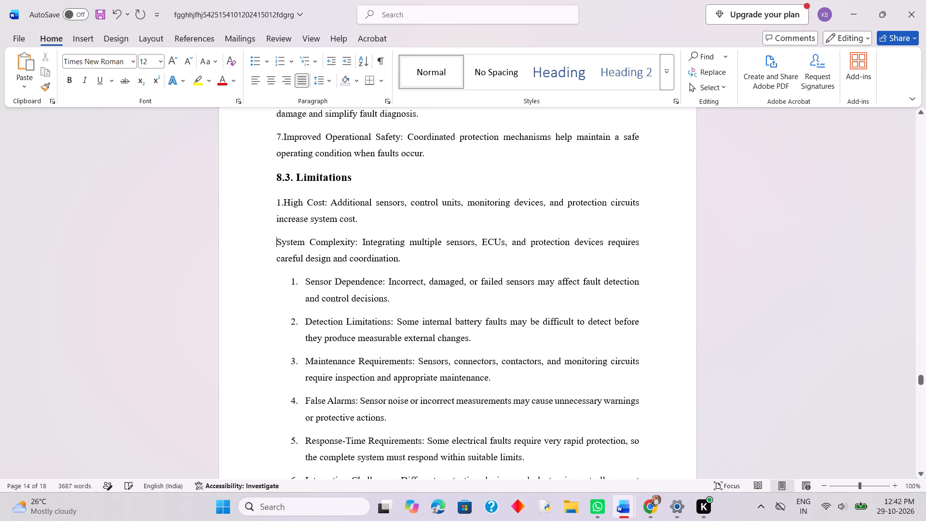
{"action": "type", "text": "2."}
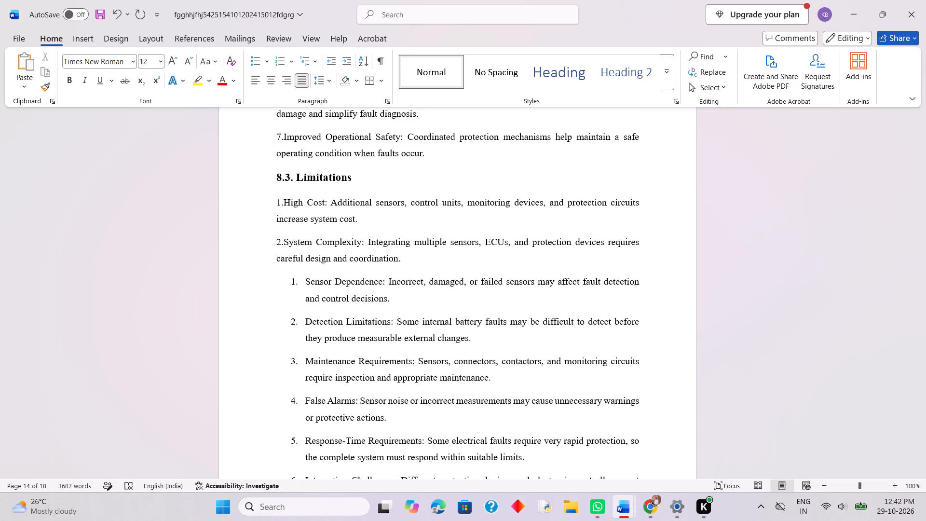
{"action": "key", "text": "BackSpace"}
{"action": "key", "text": "ctrl+z"}
Replace the automatic list numbers of the Sensor Dependence and Detection Limitations items with unindented manual numbers "3." and "4.".
{"action": "key", "text": "Down"}
{"action": "key", "text": "Down"}
{"action": "key", "text": "BackSpace"}
{"action": "key", "text": "BackSpace"}
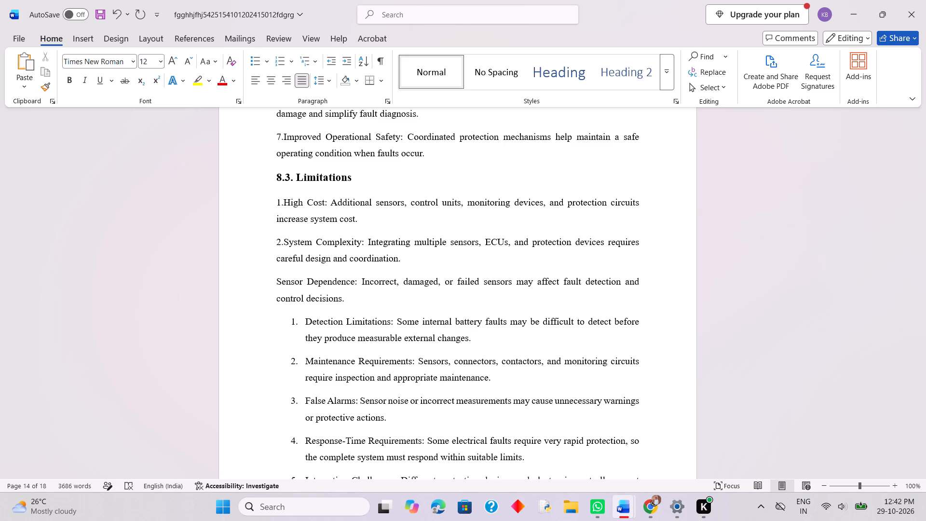
{"action": "type", "text": "3."}
{"action": "key", "text": "Down"}
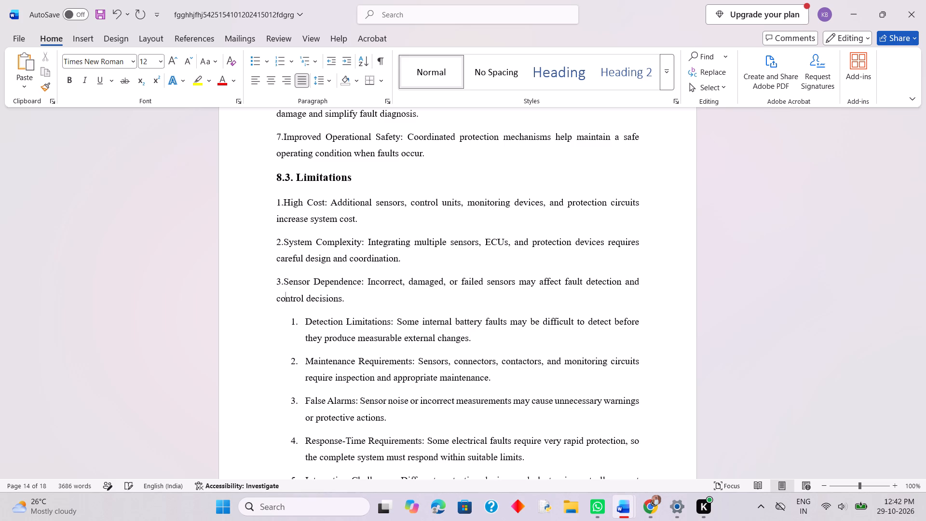
{"action": "key", "text": "Down"}
{"action": "key", "text": "BackSpace"}
{"action": "key", "text": "BackSpace"}
{"action": "type", "text": "4."}
Replace the automatic list numbers of the Maintenance Requirements and False Alarms items with unindented manual numbers "5." and "6.".
{"action": "key", "text": "Down"}
{"action": "key", "text": "Down"}
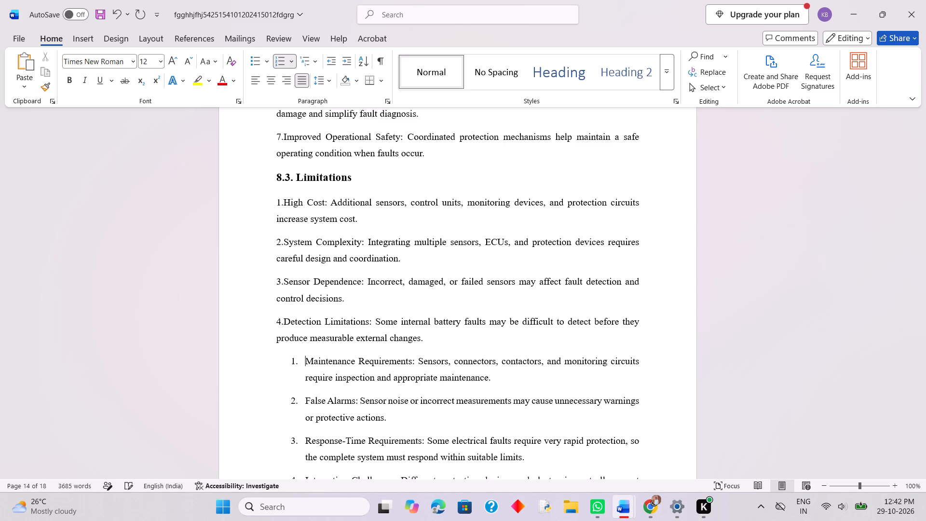
{"action": "key", "text": "BackSpace"}
{"action": "key", "text": "BackSpace"}
{"action": "type", "text": "5."}
{"action": "key", "text": "Down"}
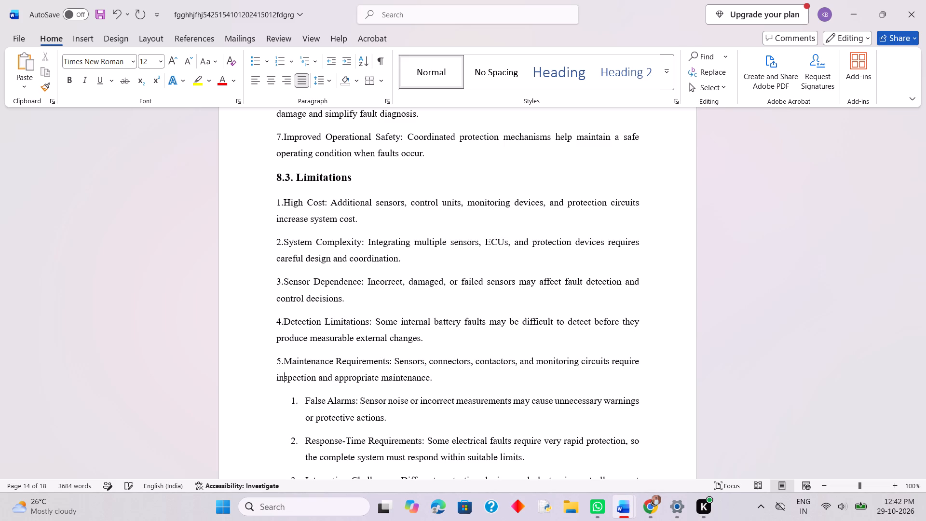
{"action": "key", "text": "Down"}
{"action": "key", "text": "BackSpace"}
{"action": "key", "text": "BackSpace"}
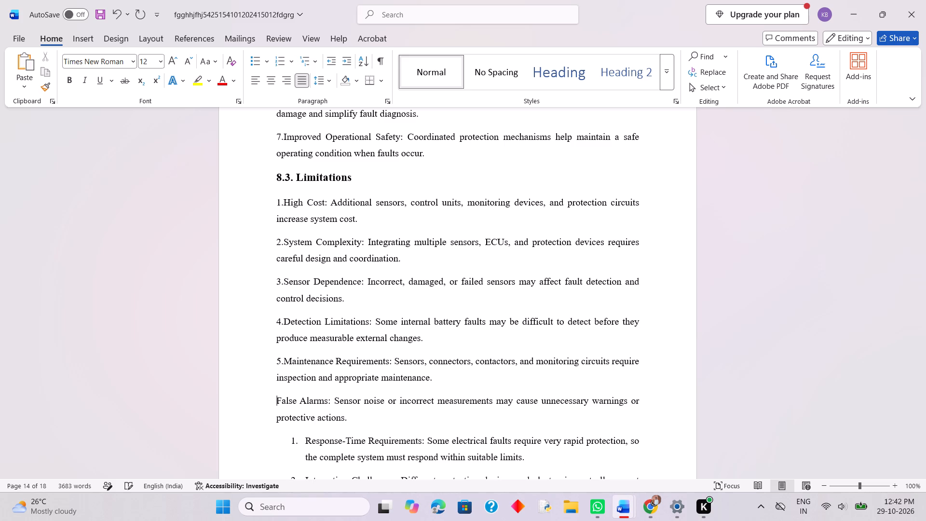
{"action": "type", "text": "6."}
Replace the automatic list numbers of the Response-Time Requirements and Integration Challenges limitations with unindented manual numbers "7." and "8.".
{"action": "key", "text": "Down"}
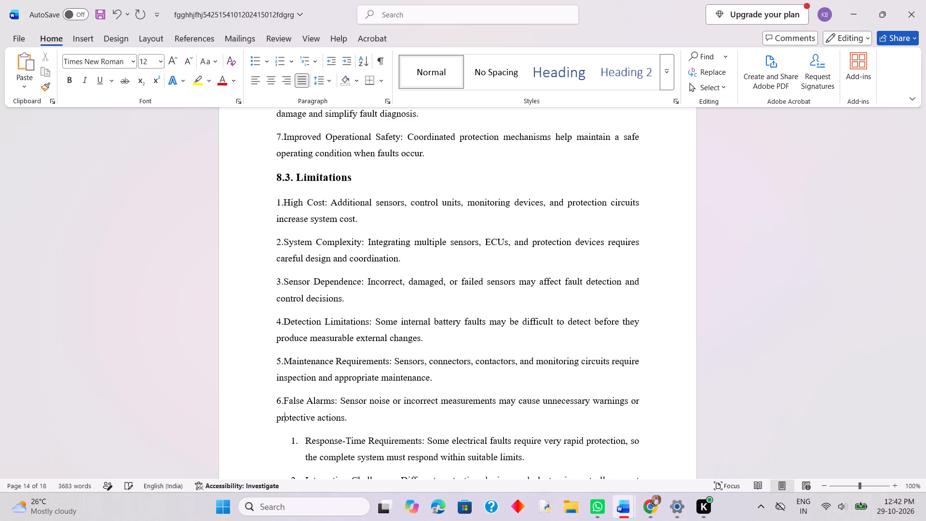
{"action": "key", "text": "Down"}
{"action": "key", "text": "BackSpace"}
{"action": "key", "text": "BackSpace"}
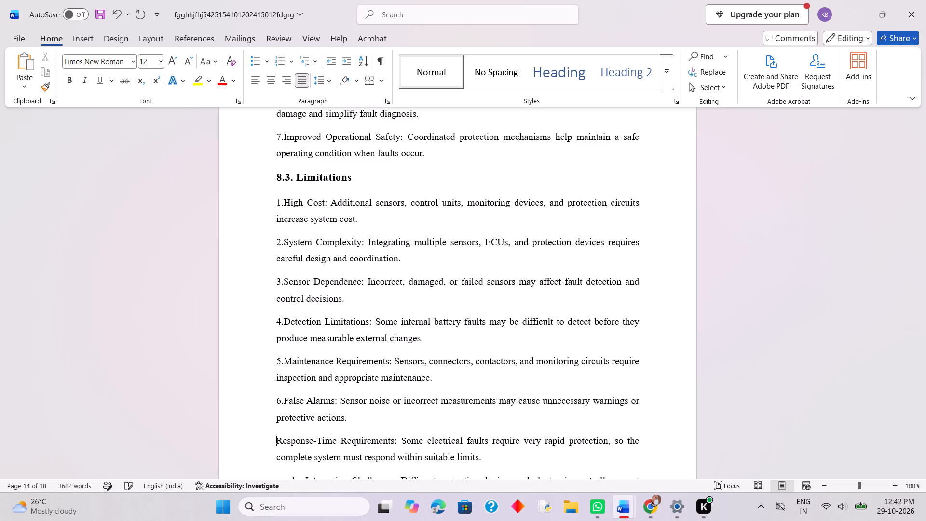
{"action": "type", "text": "7."}
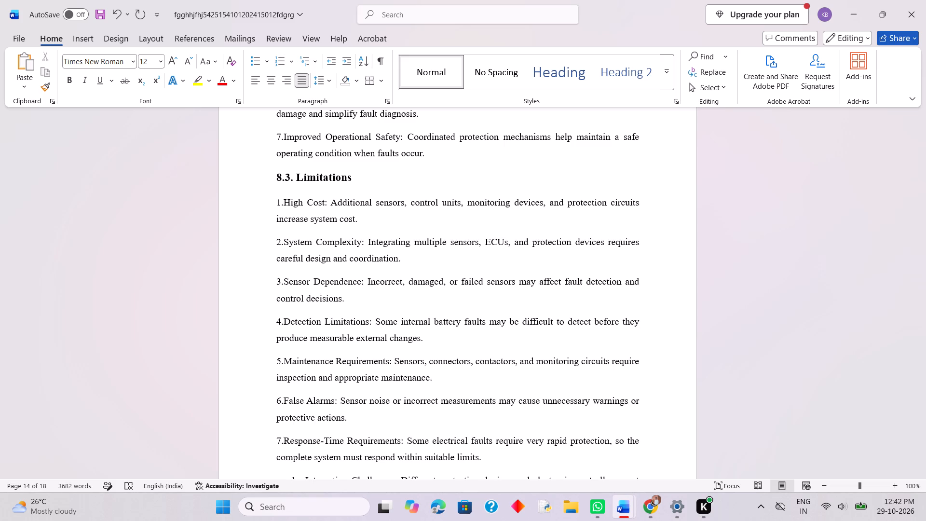
{"action": "key", "text": "Down"}
{"action": "key", "text": "Down"}
{"action": "key", "text": "BackSpace"}
{"action": "key", "text": "BackSpace"}
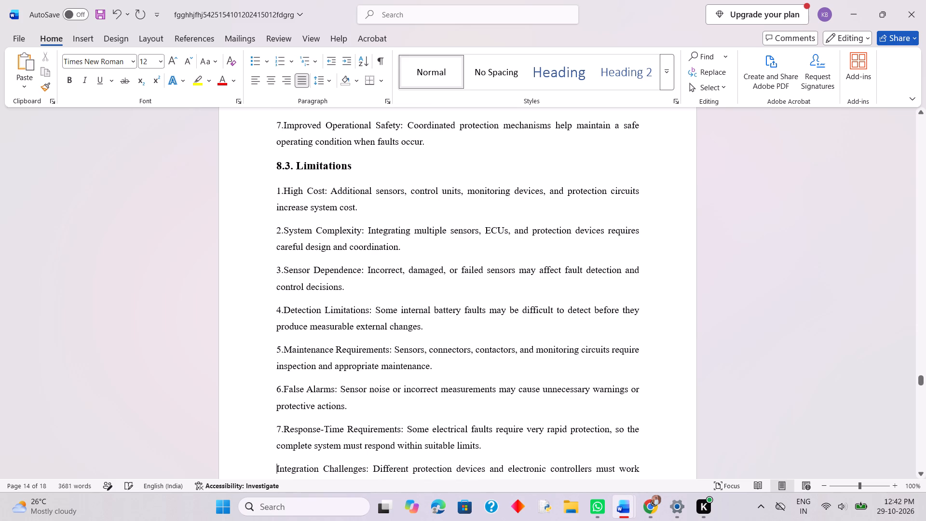
{"action": "type", "text": "8."}
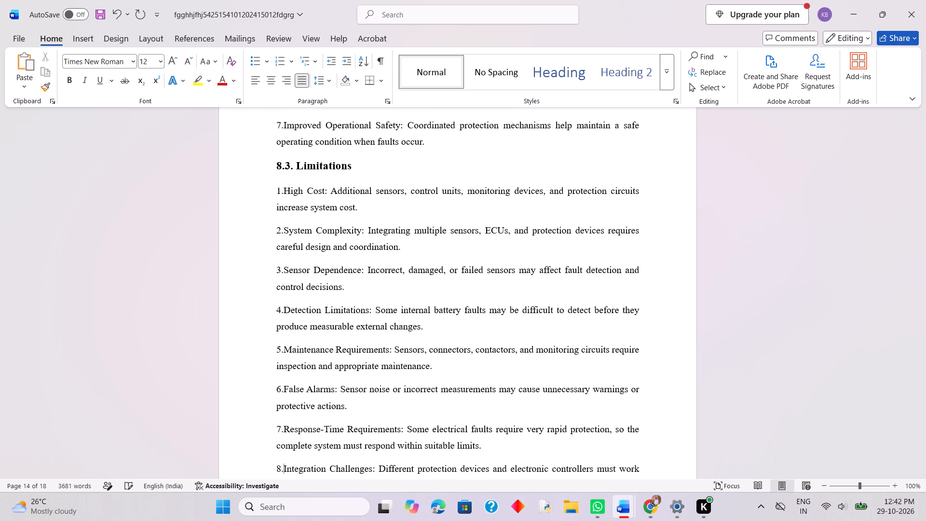
{"action": "key", "text": "Down"}
{"action": "key", "text": "Down"}
{"action": "key", "text": "Down"}
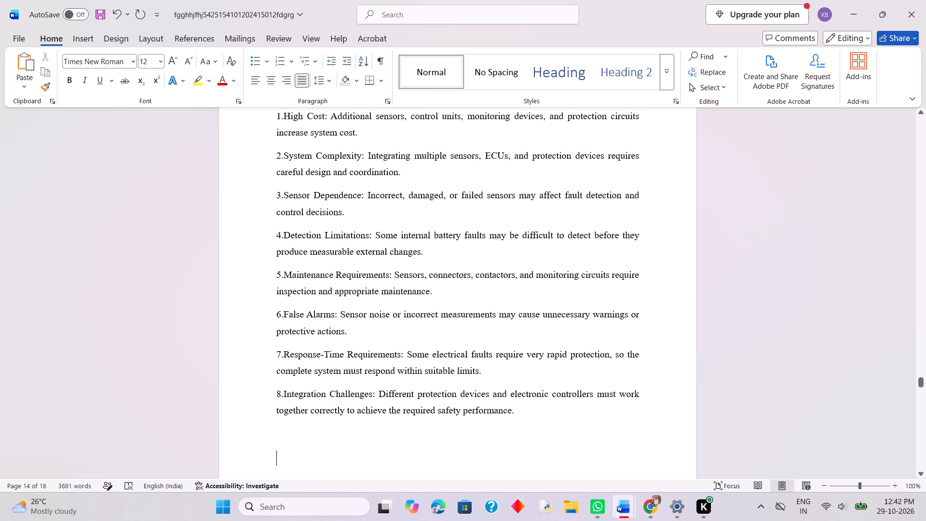
Look through the report from section 9 Future Scope to the References and back to the Introduction for remaining automatic list numbering.
{"action": "scroll", "coordinate": [319, 263], "scroll_direction": "right", "scroll_amount": 1}
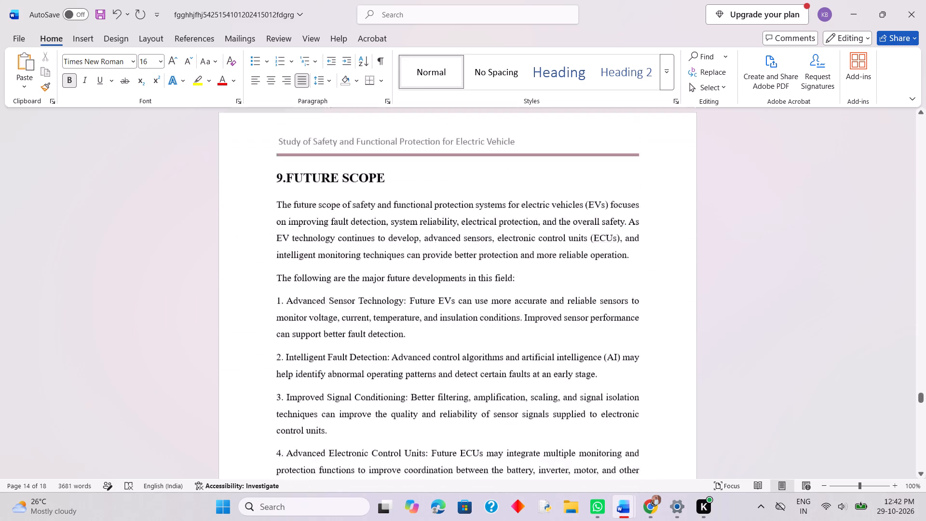
{"action": "scroll", "coordinate": [319, 263], "scroll_direction": "right", "scroll_amount": 1}
{"action": "scroll", "coordinate": [319, 263], "scroll_direction": "down", "scroll_amount": 5}
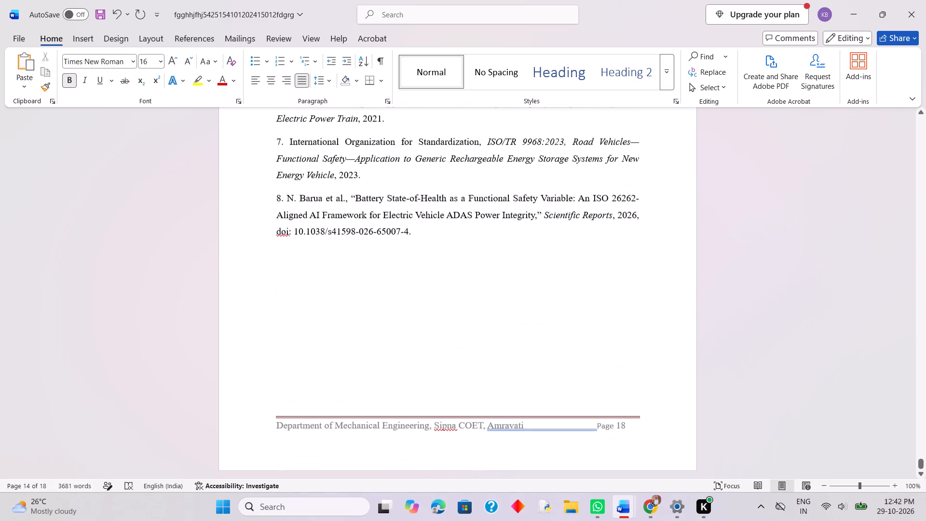
{"action": "scroll", "coordinate": [319, 263], "scroll_direction": "down", "scroll_amount": 1}
{"action": "scroll", "coordinate": [319, 263], "scroll_direction": "up", "scroll_amount": 1}
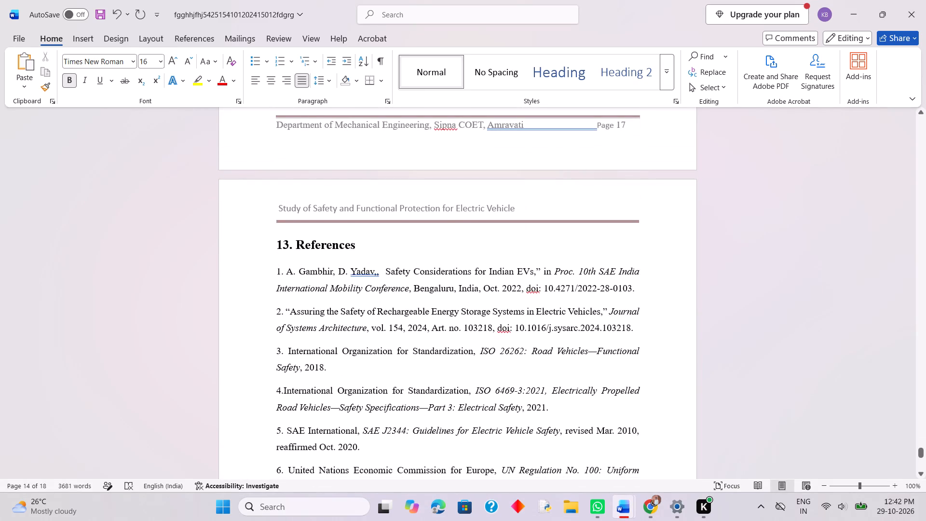
{"action": "scroll", "coordinate": [319, 263], "scroll_direction": "up", "scroll_amount": 1}
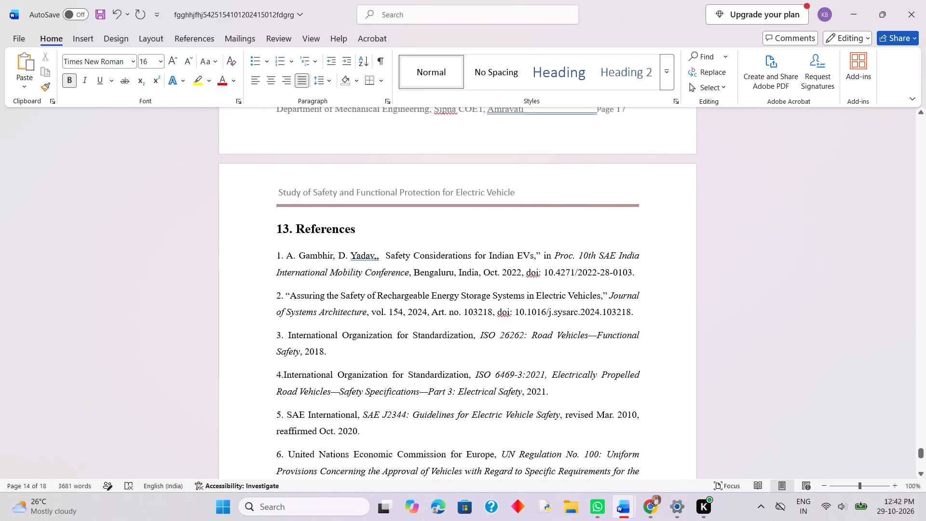
{"action": "scroll", "coordinate": [319, 263], "scroll_direction": "up", "scroll_amount": 1}
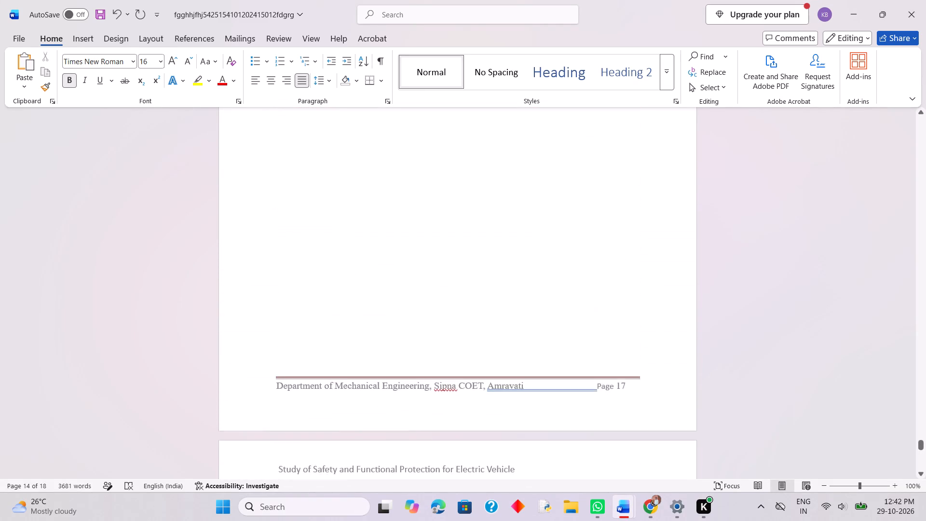
{"action": "scroll", "coordinate": [319, 263], "scroll_direction": "up", "scroll_amount": 1}
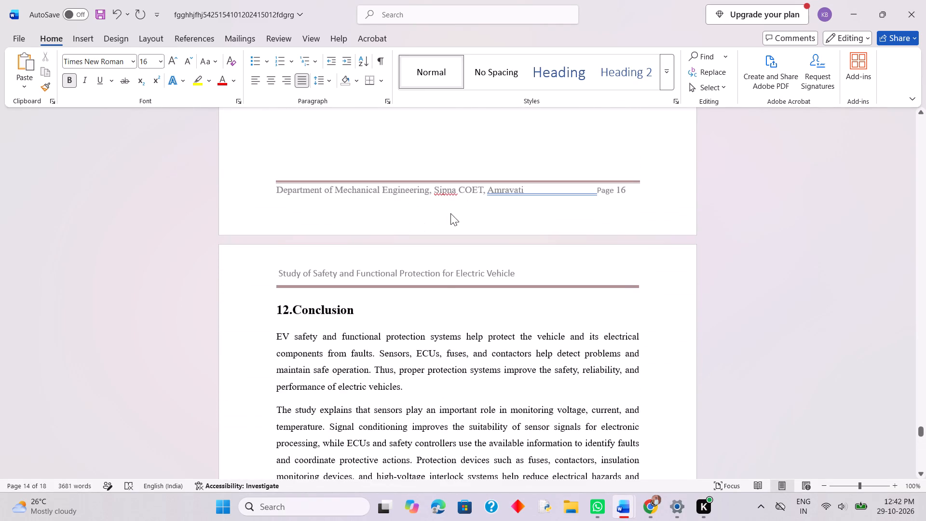
{"action": "scroll", "coordinate": [443, 288], "scroll_direction": "up", "scroll_amount": 6}
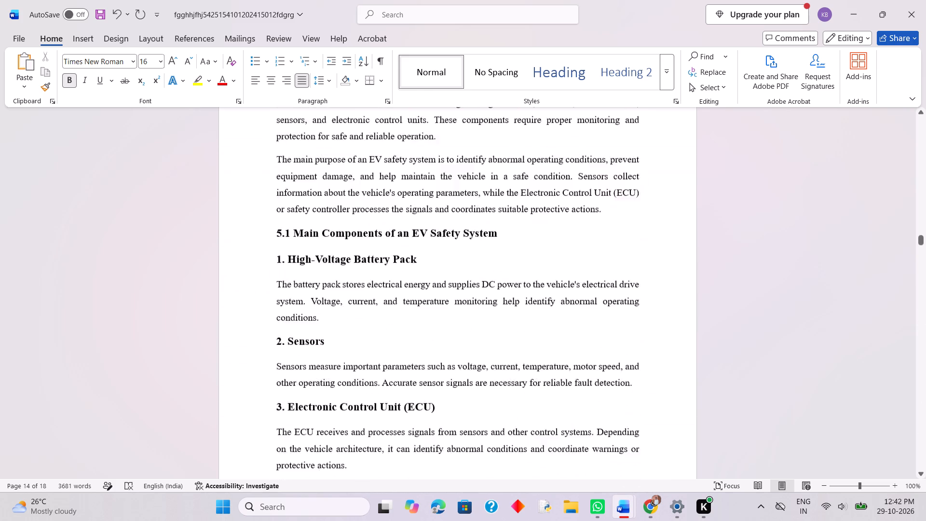
{"action": "scroll", "coordinate": [443, 288], "scroll_direction": "up", "scroll_amount": 14}
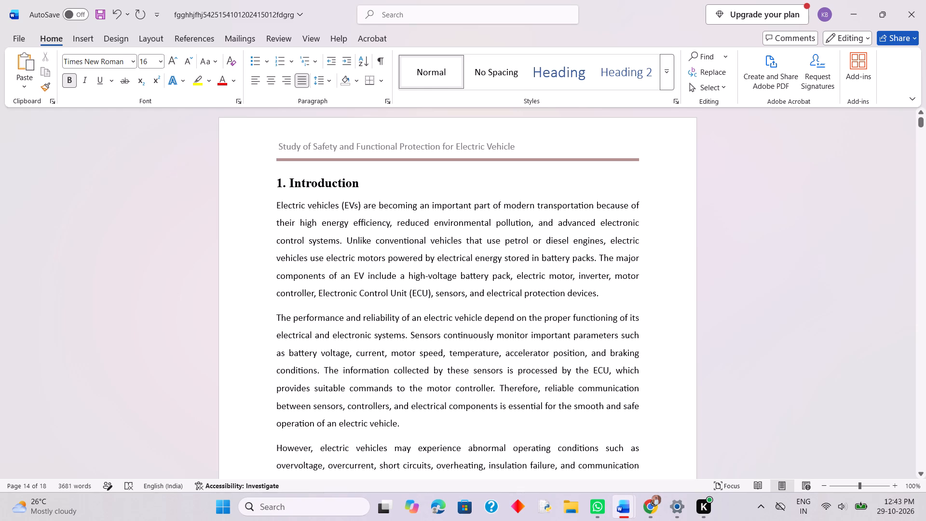
{"action": "scroll", "coordinate": [581, 330], "scroll_direction": "up", "scroll_amount": 1}
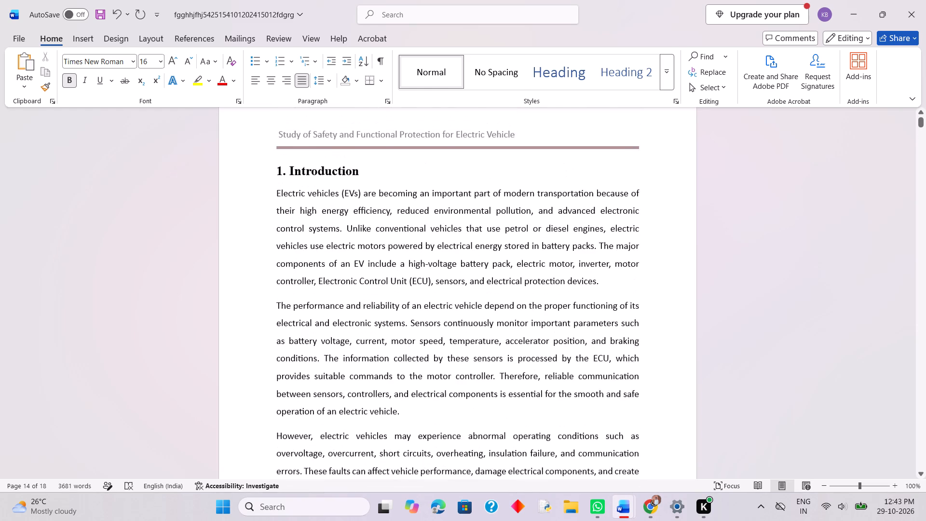
{"action": "scroll", "coordinate": [581, 330], "scroll_direction": "up", "scroll_amount": 1}
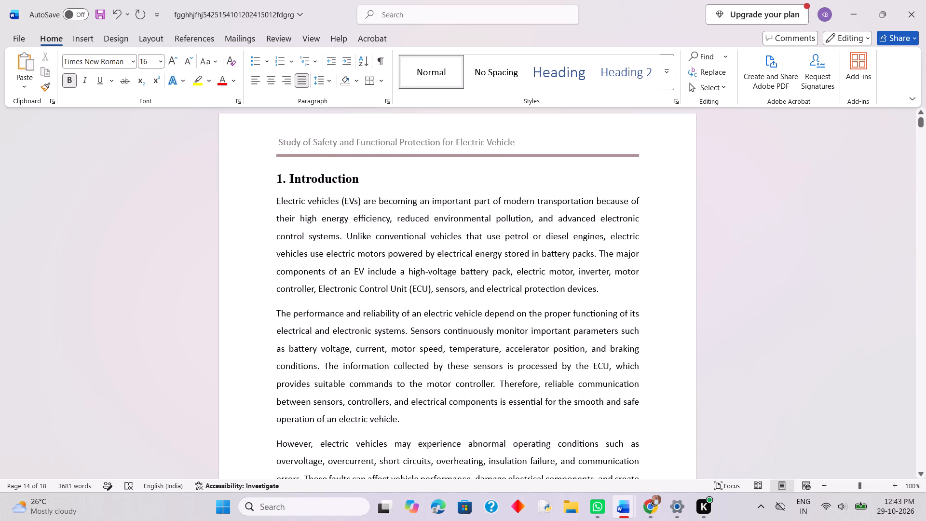
Examine the report from the Introduction through section 4 Objectives and Scope for lists that still use automatic numbering.
{"action": "scroll", "coordinate": [581, 330], "scroll_direction": "down", "scroll_amount": 2}
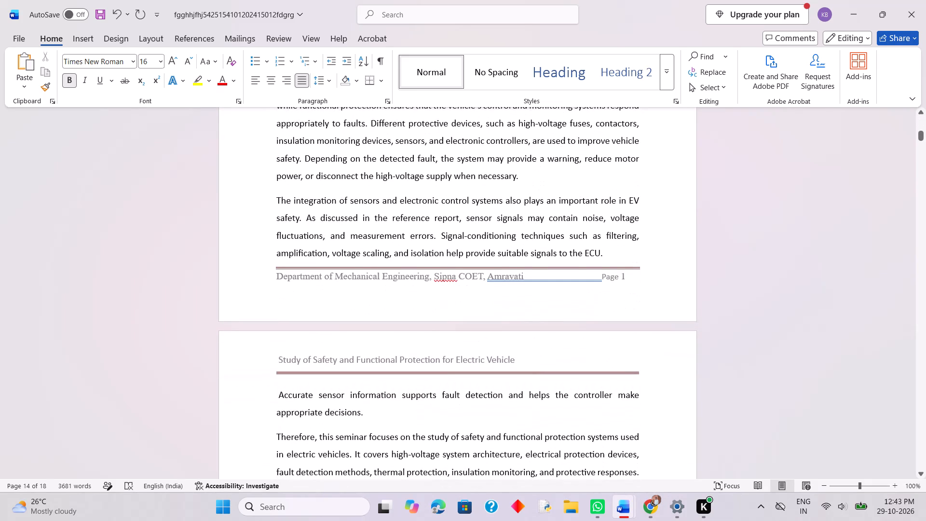
{"action": "scroll", "coordinate": [581, 330], "scroll_direction": "down", "scroll_amount": 1}
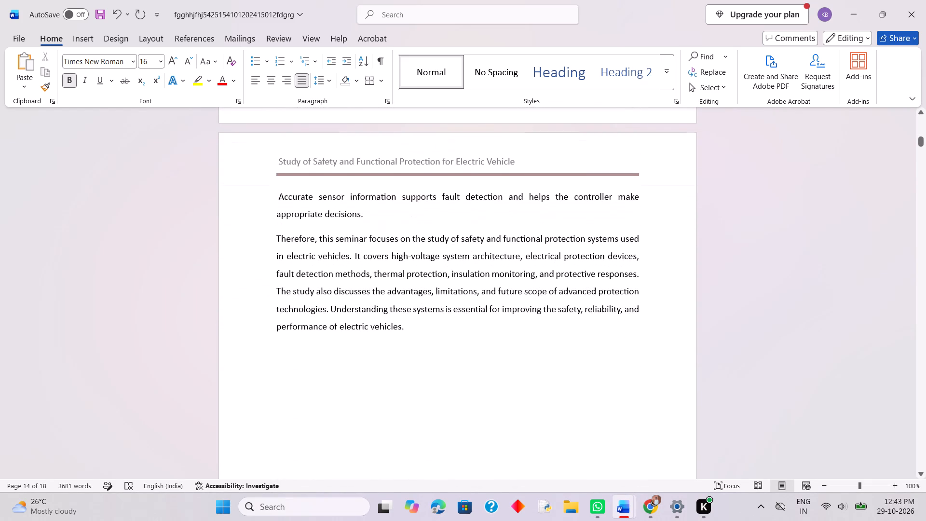
{"action": "scroll", "coordinate": [581, 330], "scroll_direction": "down", "scroll_amount": 1}
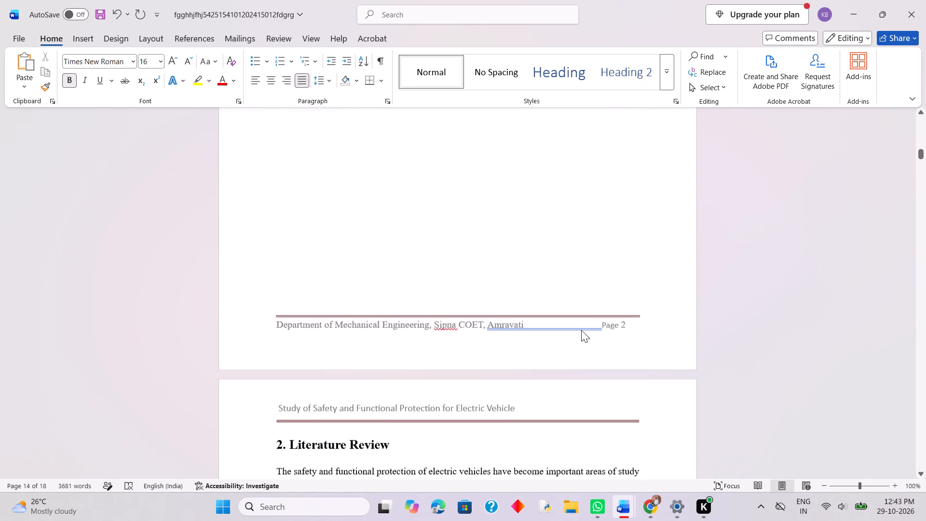
{"action": "scroll", "coordinate": [581, 330], "scroll_direction": "up", "scroll_amount": 2}
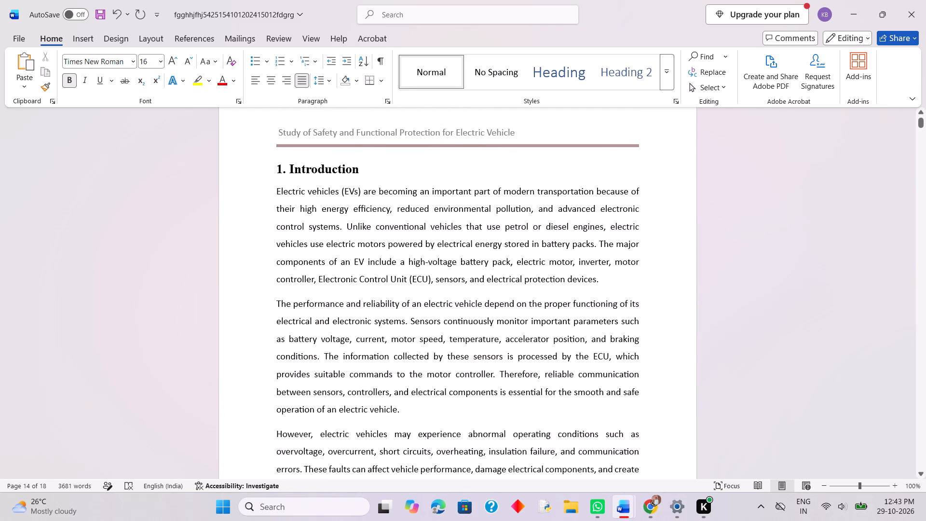
{"action": "scroll", "coordinate": [581, 330], "scroll_direction": "down", "scroll_amount": 2}
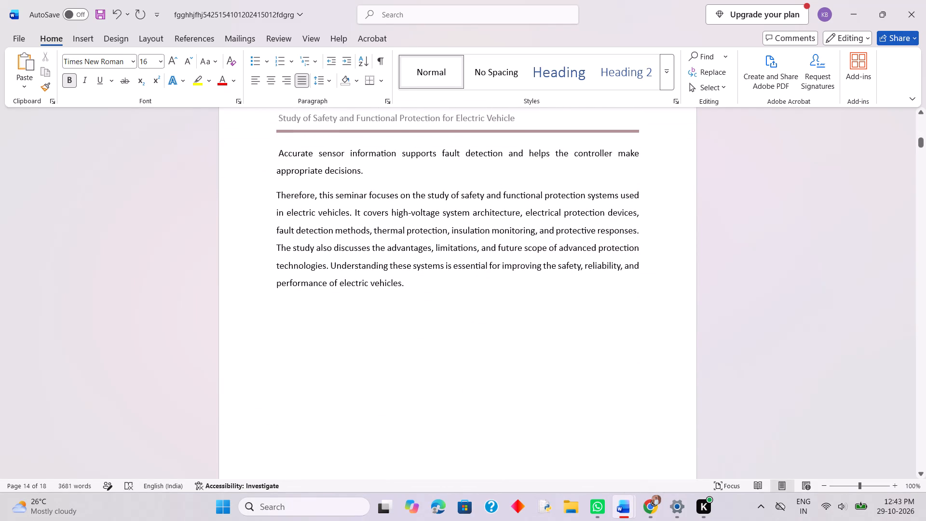
{"action": "scroll", "coordinate": [581, 330], "scroll_direction": "down", "scroll_amount": 1}
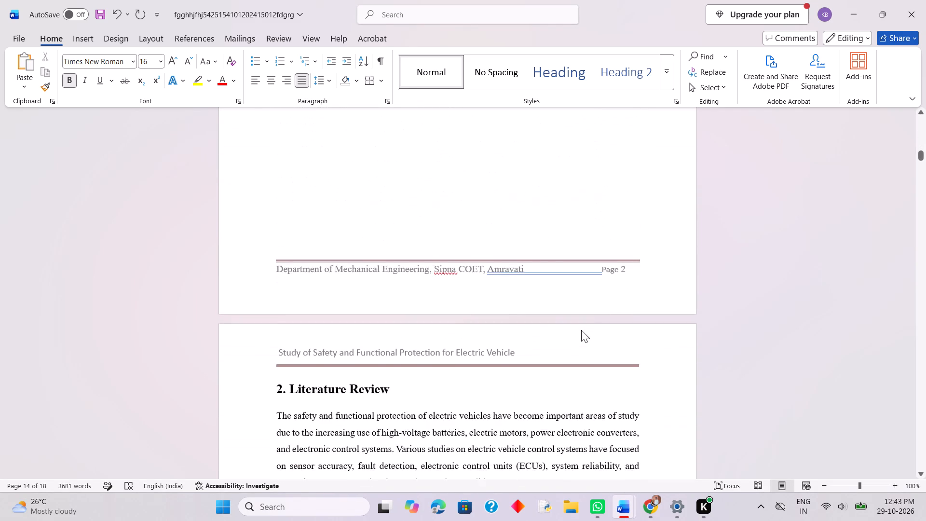
{"action": "scroll", "coordinate": [581, 330], "scroll_direction": "right", "scroll_amount": 1}
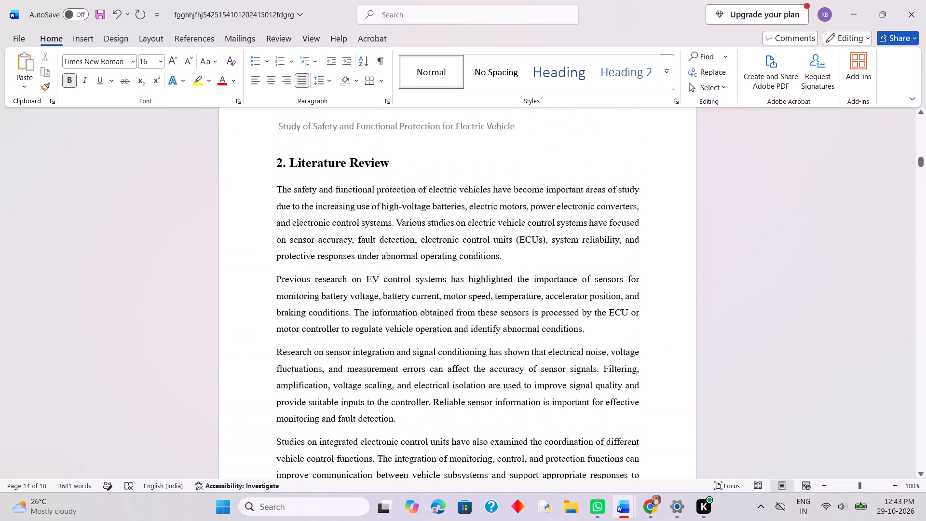
{"action": "scroll", "coordinate": [581, 330], "scroll_direction": "right", "scroll_amount": 1}
{"action": "scroll", "coordinate": [581, 330], "scroll_direction": "down", "scroll_amount": 1}
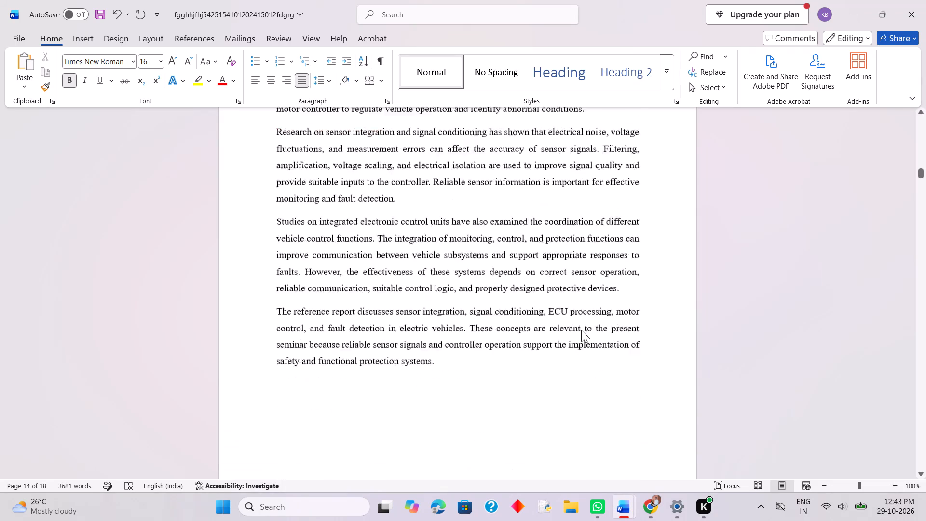
{"action": "scroll", "coordinate": [581, 330], "scroll_direction": "down", "scroll_amount": 1}
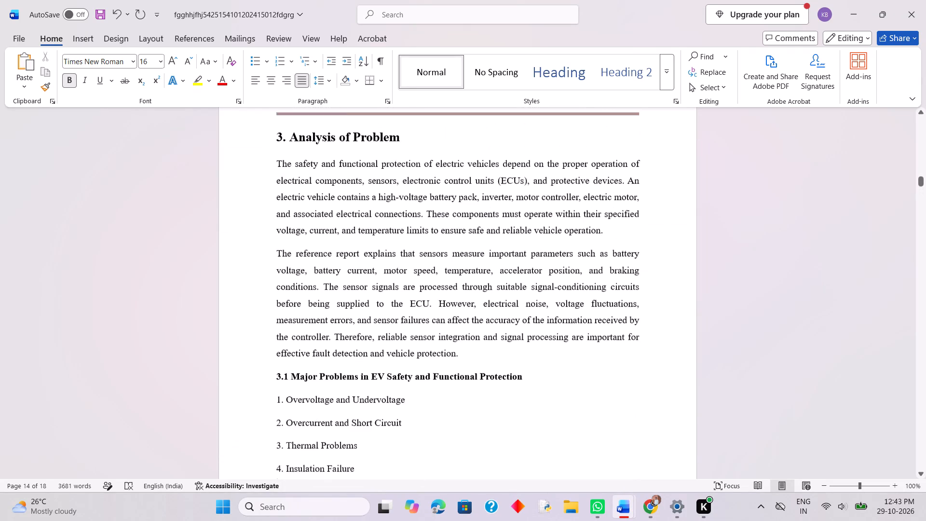
{"action": "scroll", "coordinate": [581, 330], "scroll_direction": "down", "scroll_amount": 1}
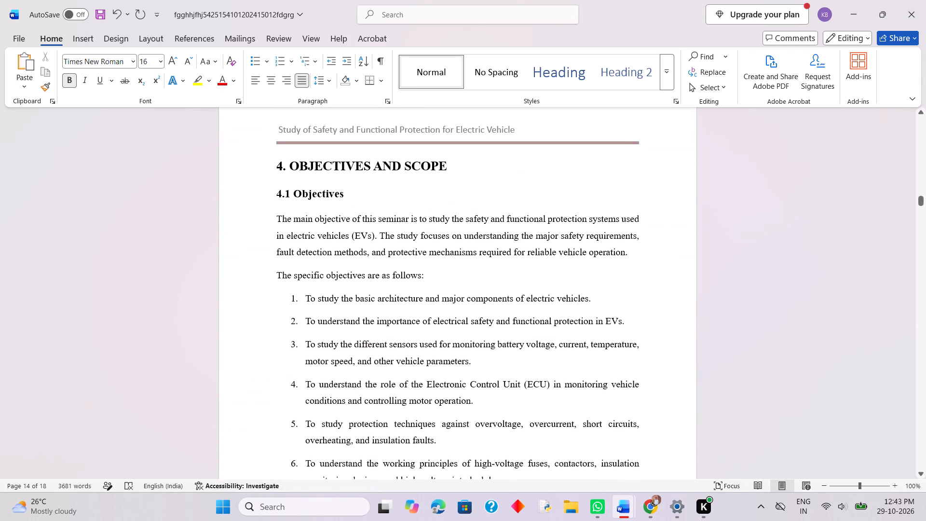
In section 4.1 Objectives, replace the automatic list numbers of the first two objectives with unindented manual numbers "1." and "2.".
{"action": "left_click", "coordinate": [300, 300]}
{"action": "key", "text": "BackSpace"}
{"action": "key", "text": "BackSpace"}
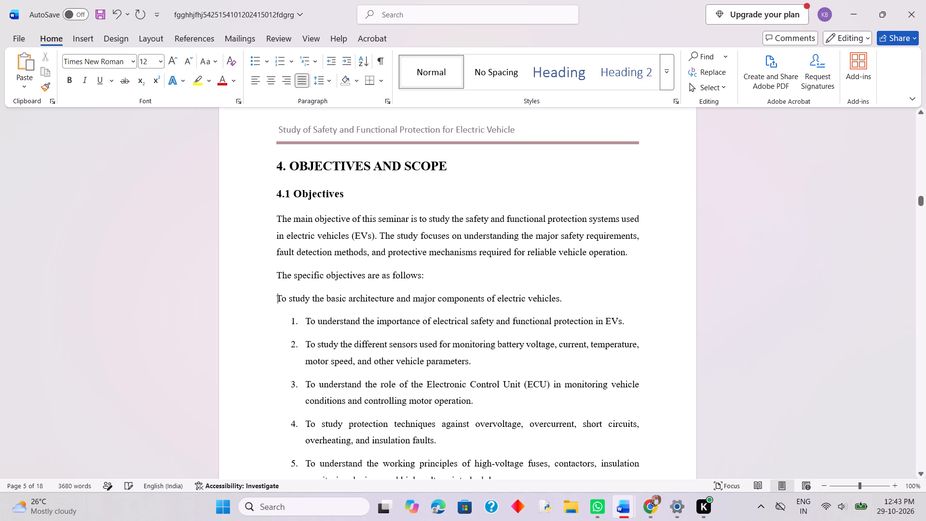
{"action": "type", "text": "1."}
{"action": "key", "text": "Down"}
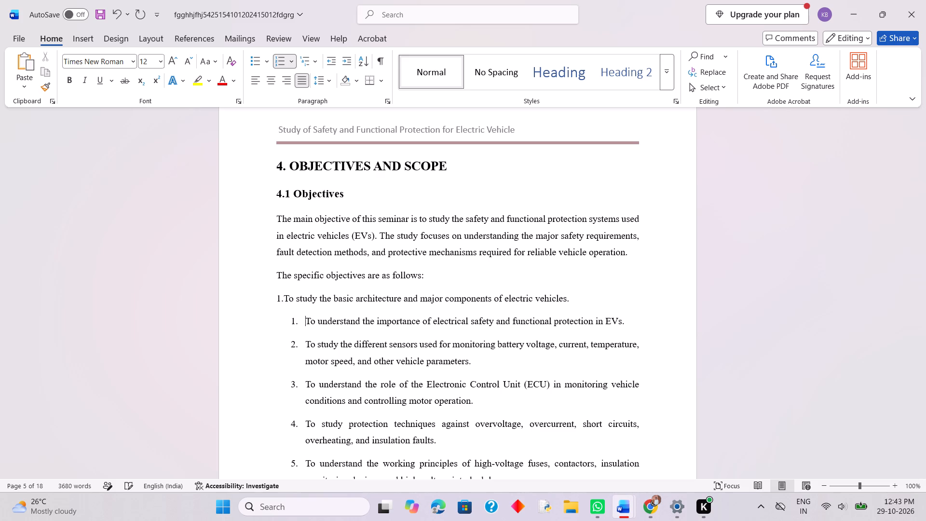
{"action": "key", "text": "BackSpace"}
{"action": "key", "text": "BackSpace"}
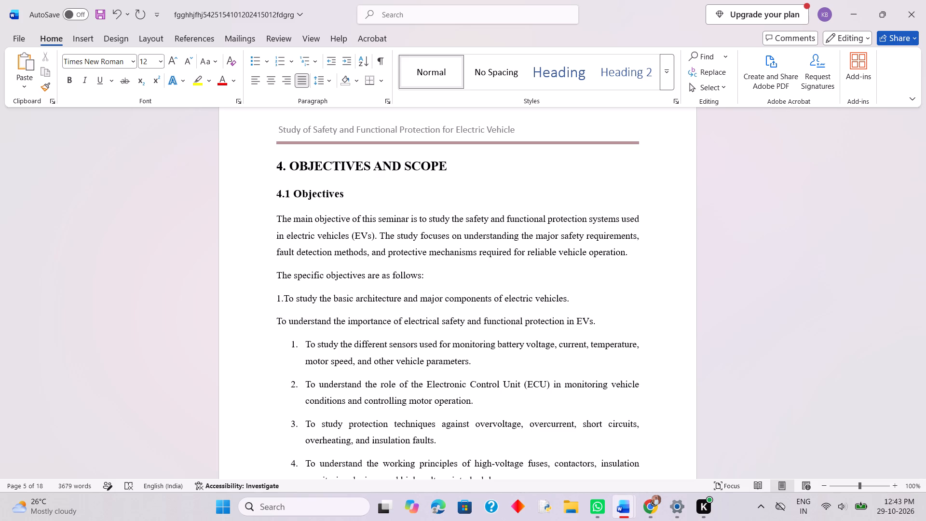
{"action": "key", "text": "2"}
{"action": "scroll", "coordinate": [300, 300], "scroll_direction": "down", "scroll_amount": 1}
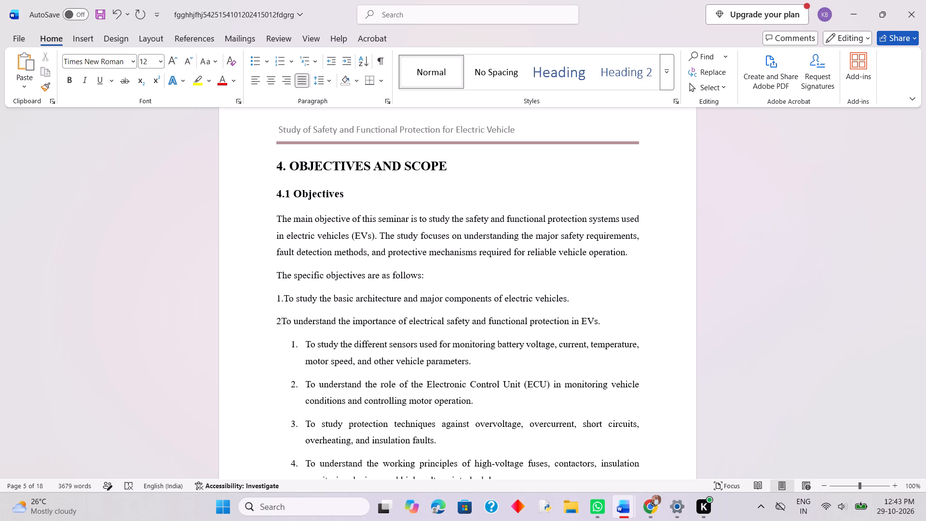
{"action": "scroll", "coordinate": [300, 300], "scroll_direction": "down", "scroll_amount": 1}
{"action": "key", "text": "period"}
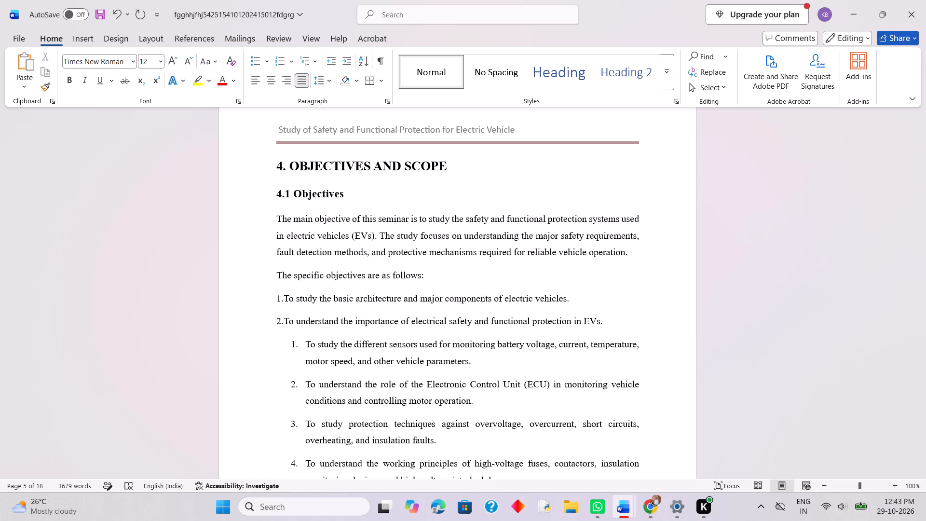
In section 4.1 Objectives, replace the automatic list numbers of the sensor-study and ECU-role objectives with unindented manual numbers "3." and "4.".
{"action": "key", "text": "Down"}
{"action": "scroll", "coordinate": [326, 339], "scroll_direction": "right", "scroll_amount": 1}
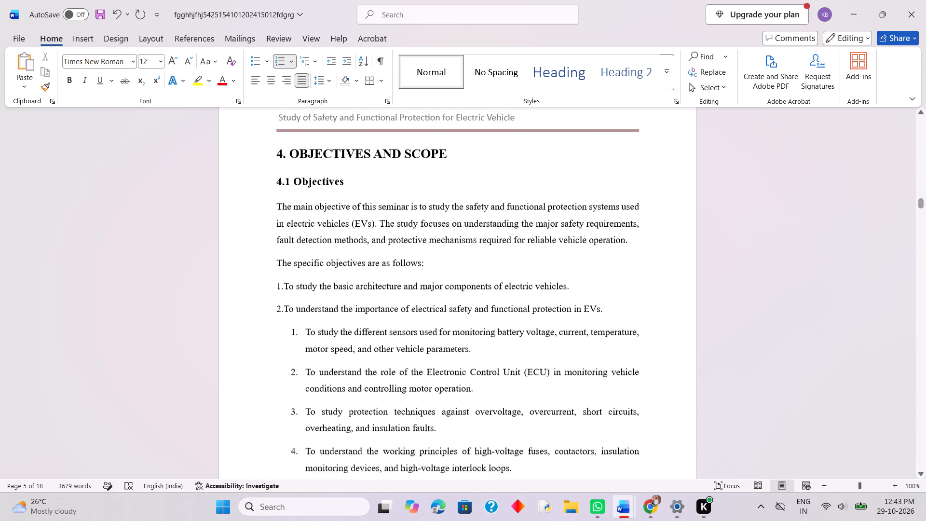
{"action": "scroll", "coordinate": [326, 339], "scroll_direction": "right", "scroll_amount": 1}
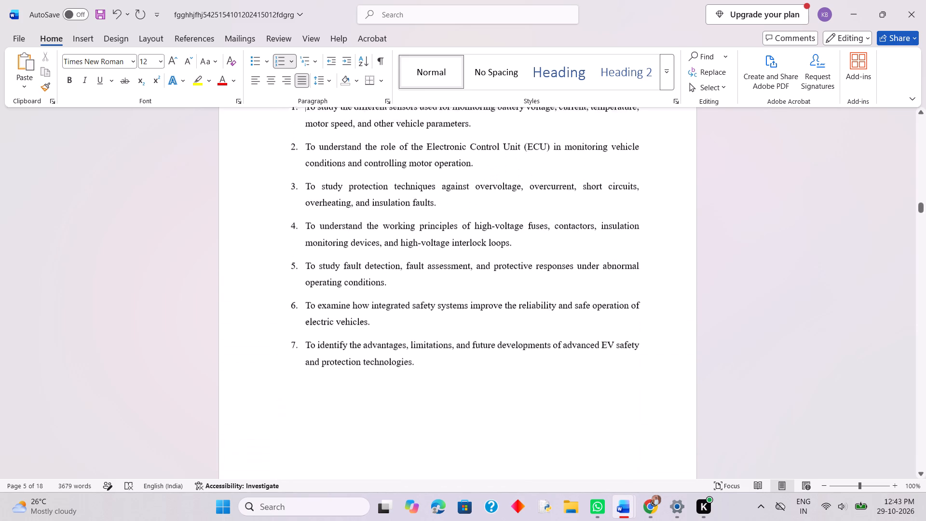
{"action": "scroll", "coordinate": [326, 339], "scroll_direction": "right", "scroll_amount": 1}
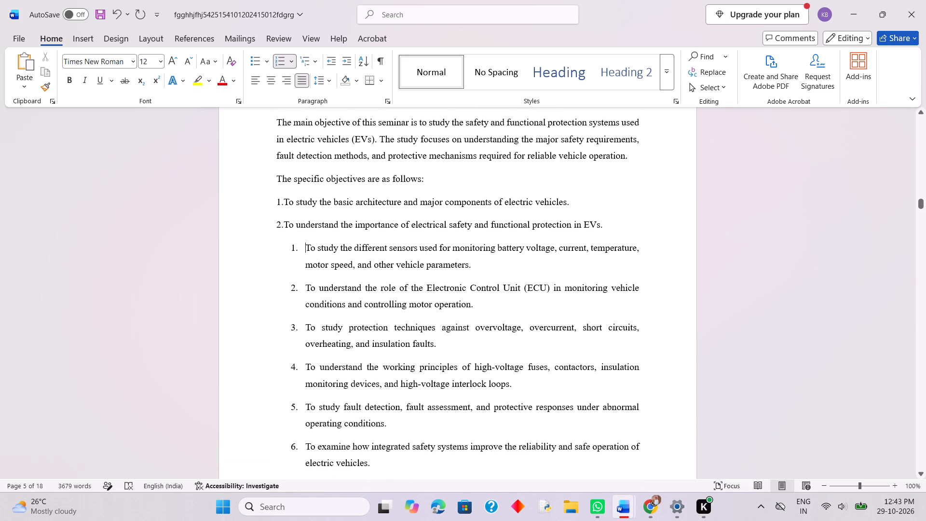
{"action": "key", "text": "BackSpace"}
{"action": "key", "text": "BackSpace"}
{"action": "type", "text": "3."}
{"action": "key", "text": "Down"}
{"action": "key", "text": "Down"}
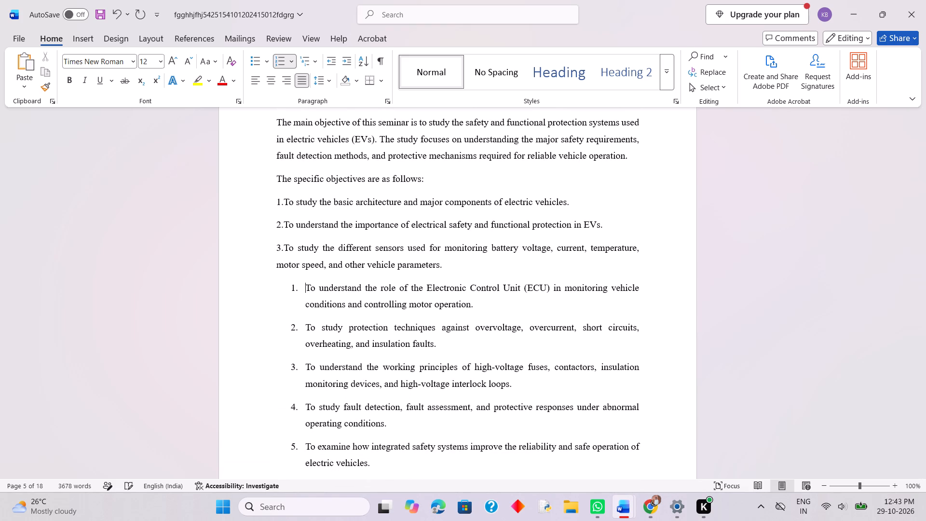
{"action": "key", "text": "BackSpace"}
{"action": "key", "text": "BackSpace"}
{"action": "type", "text": "4."}
Replace the automatic list numbers of the protection-techniques and high-voltage fuses objectives with unindented manual numbers "5." and "6.".
{"action": "key", "text": "Down"}
{"action": "key", "text": "Down"}
{"action": "key", "text": "BackSpace"}
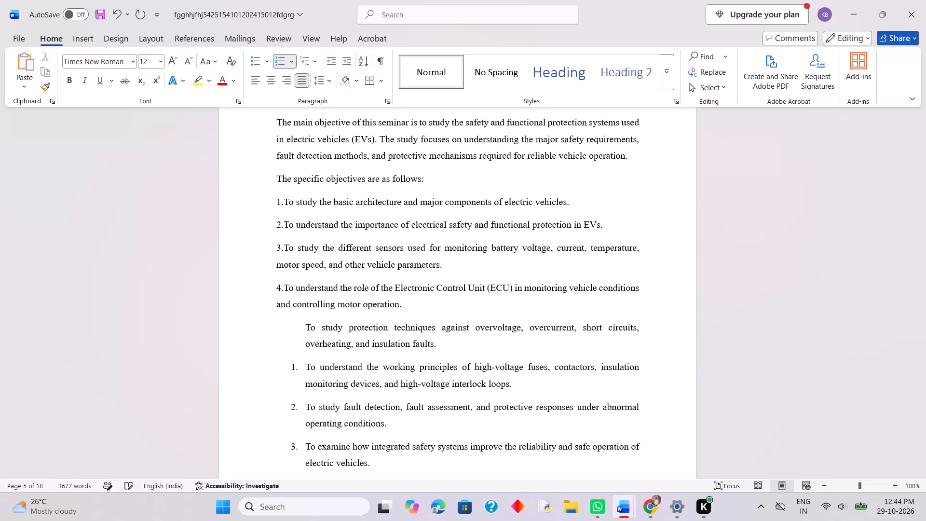
{"action": "key", "text": "BackSpace"}
{"action": "type", "text": "5."}
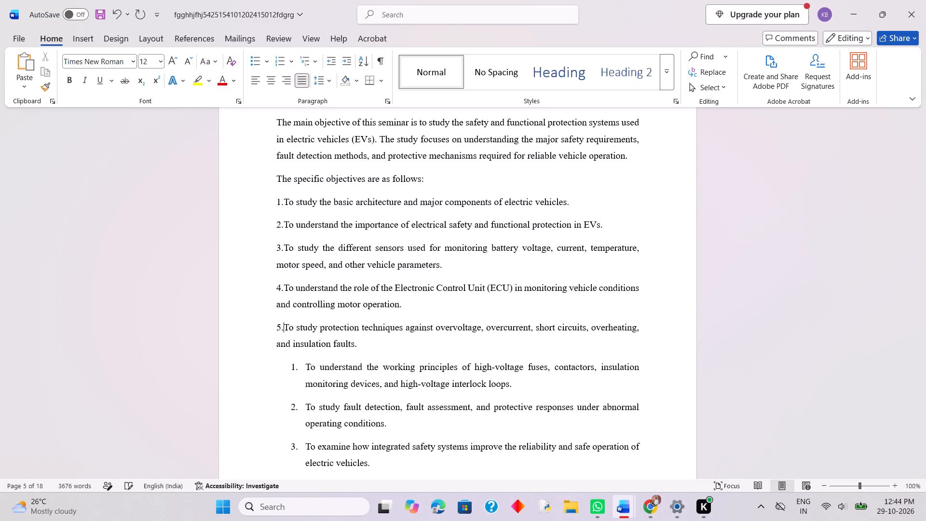
{"action": "key", "text": "Down"}
{"action": "key", "text": "Down"}
{"action": "key", "text": "BackSpace"}
{"action": "key", "text": "BackSpace"}
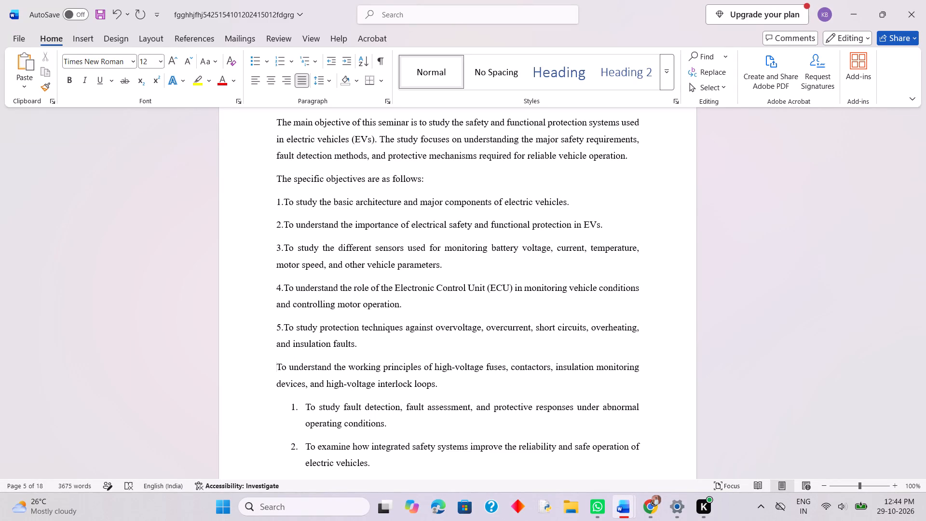
{"action": "type", "text": "6."}
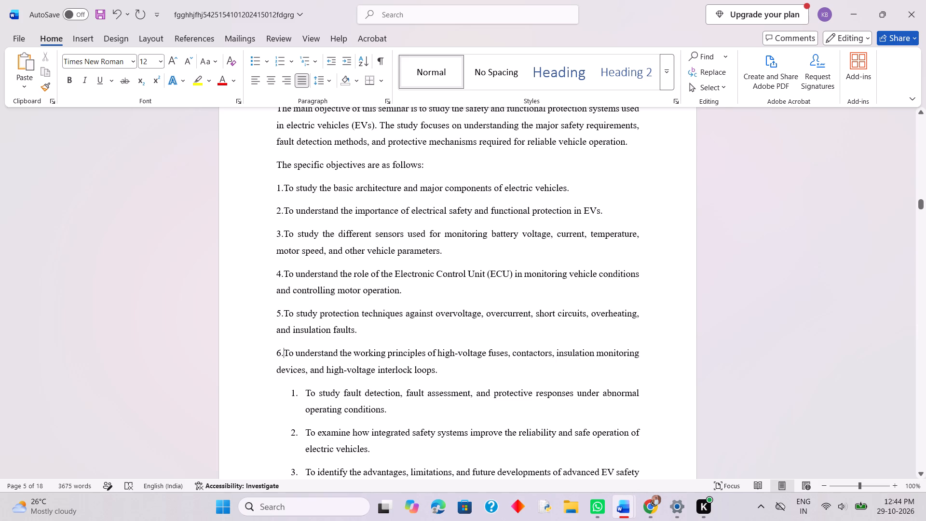
Replace the automatic list numbers of the fault-detection and integrated-safety-systems objectives with unindented manual numbers "7." and "8.".
{"action": "left_click", "coordinate": [304, 390]}
{"action": "key", "text": "BackSpace"}
{"action": "key", "text": "BackSpace"}
{"action": "key", "text": "7"}
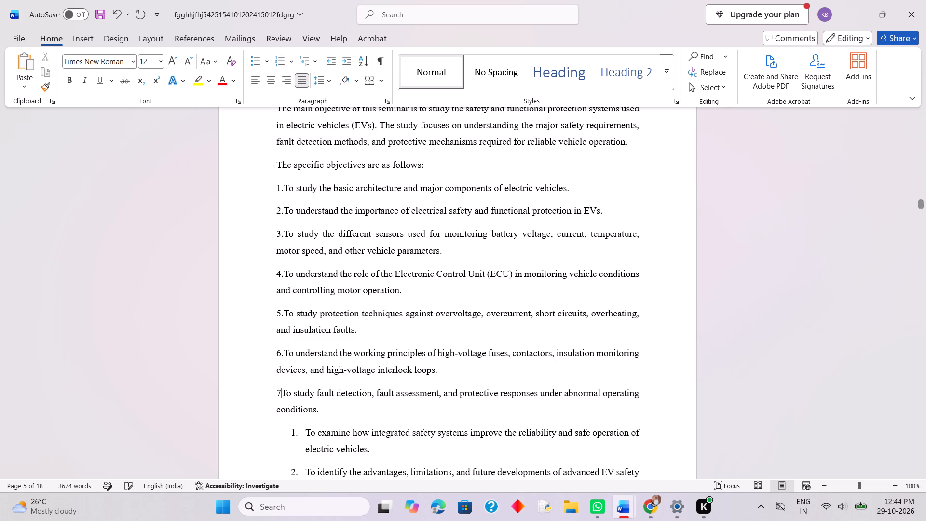
{"action": "key", "text": "period"}
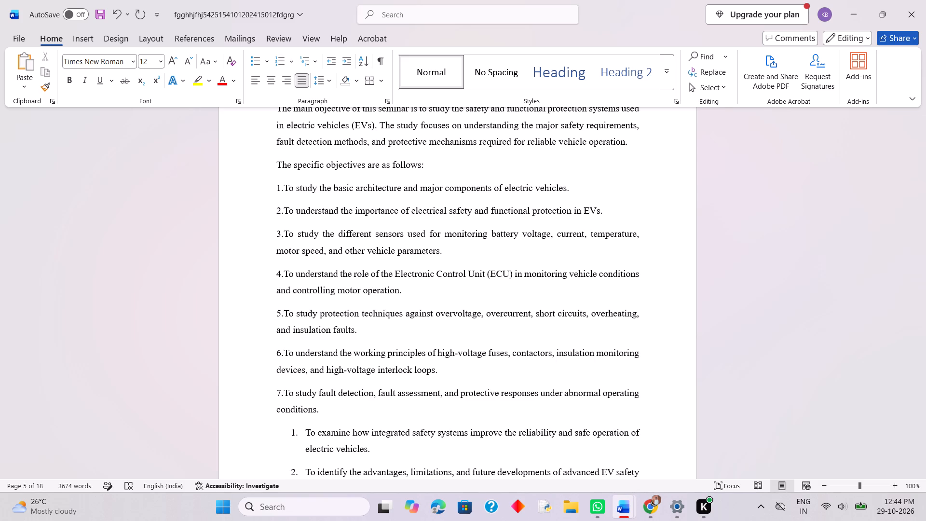
{"action": "key", "text": "Down"}
{"action": "key", "text": "Down"}
{"action": "key", "text": "BackSpace"}
{"action": "key", "text": "BackSpace"}
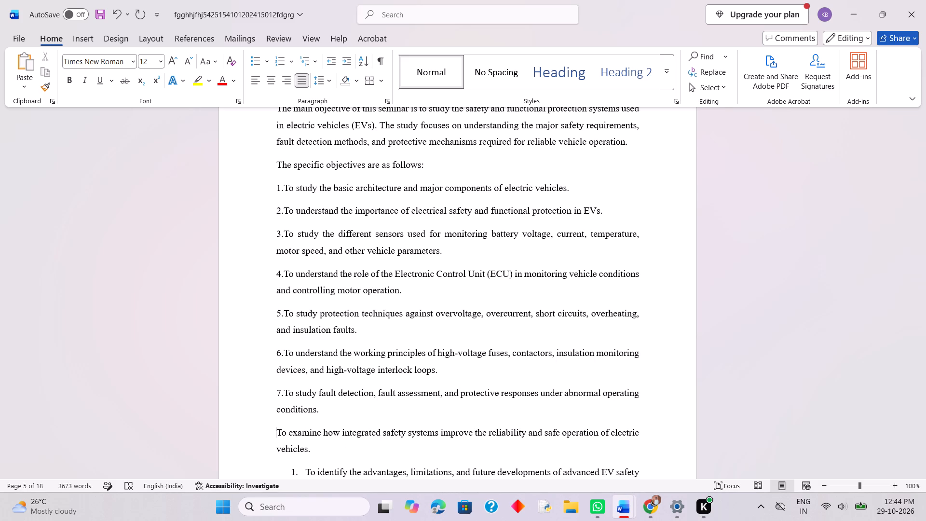
{"action": "key", "text": "8"}
{"action": "key", "text": "period"}
Replace the automatic list number of the last objective, on advantages, limitations and future developments, with an unindented manual "9.".
{"action": "key", "text": "Down"}
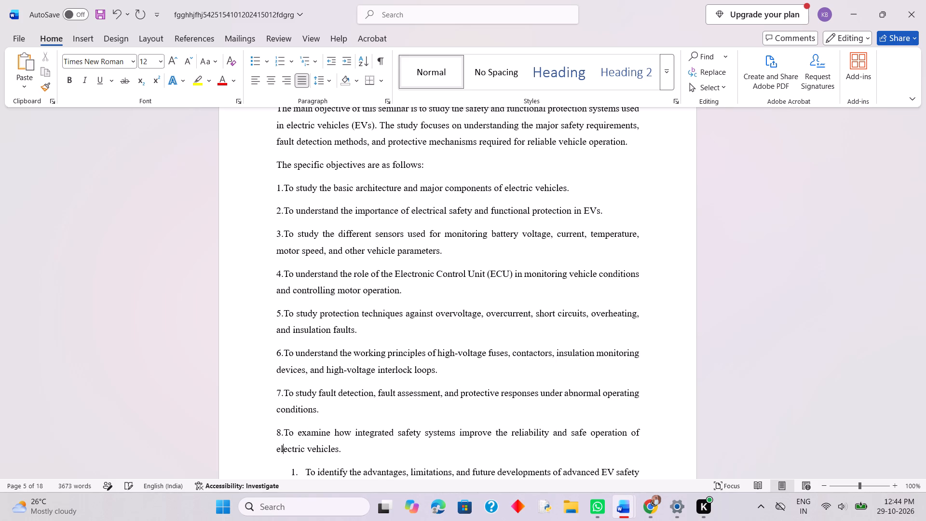
{"action": "key", "text": "Down"}
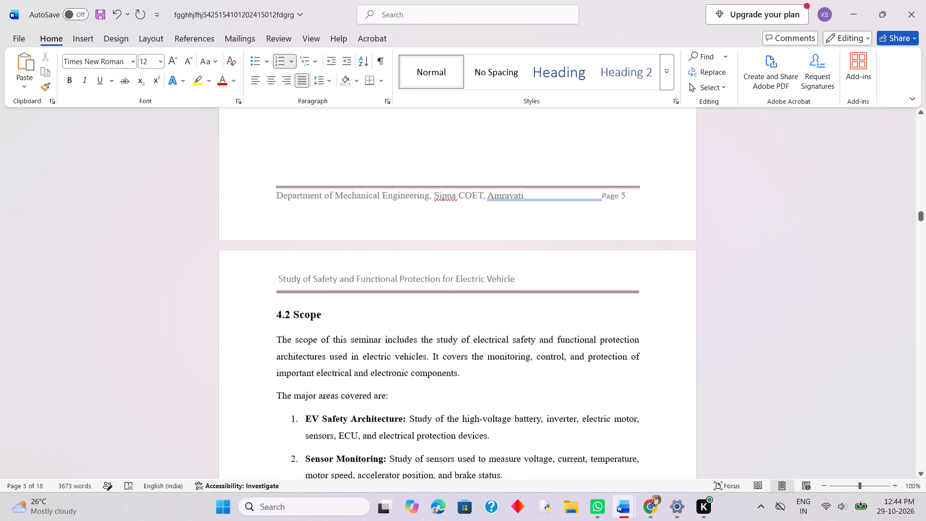
{"action": "scroll", "coordinate": [304, 390], "scroll_direction": "up", "scroll_amount": 1}
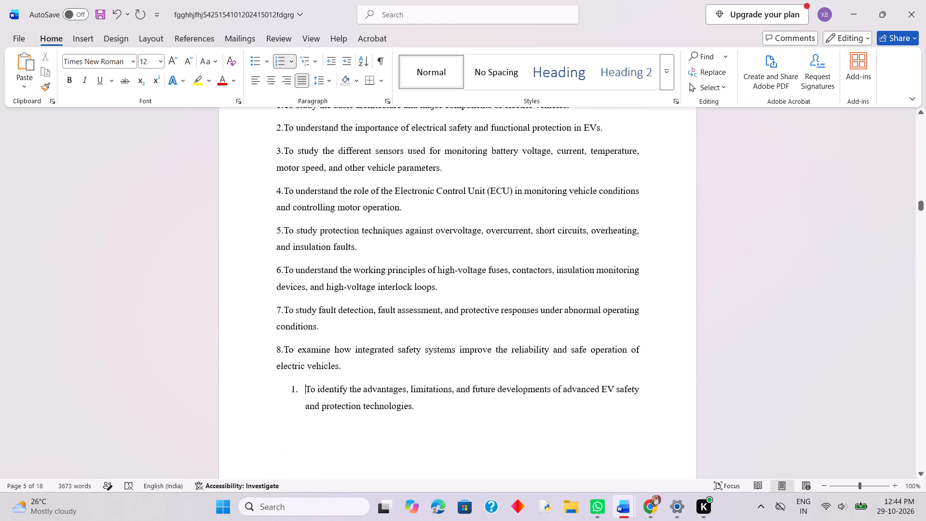
{"action": "scroll", "coordinate": [304, 390], "scroll_direction": "up", "scroll_amount": 1}
{"action": "key", "text": "BackSpace"}
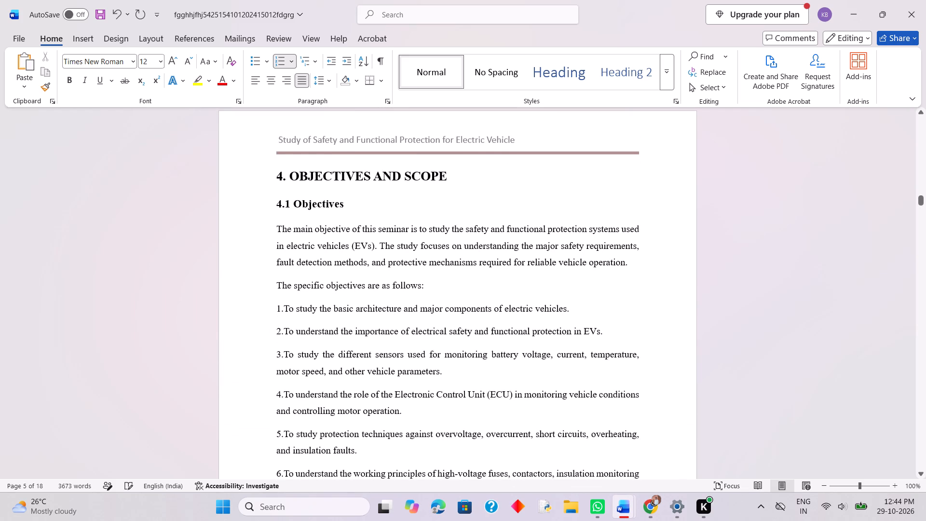
{"action": "scroll", "coordinate": [304, 390], "scroll_direction": "down", "scroll_amount": 1}
{"action": "key", "text": "BackSpace"}
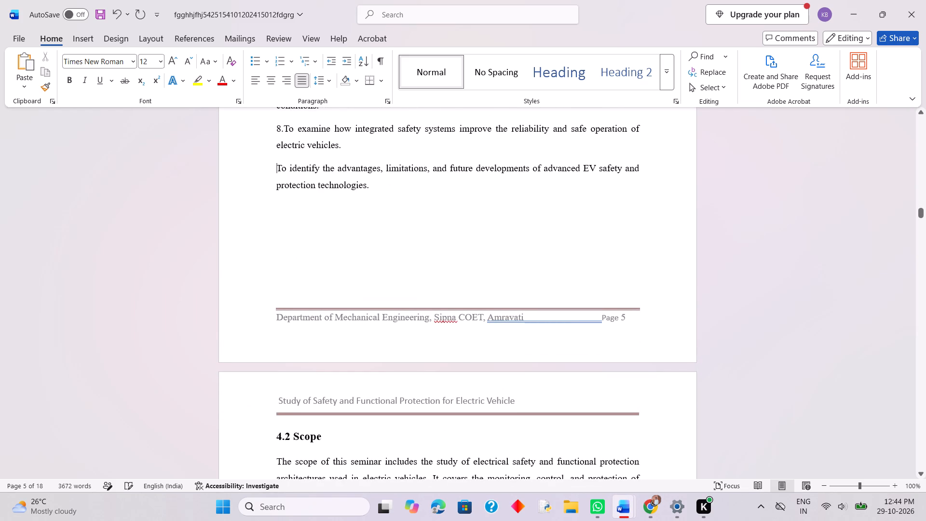
{"action": "type", "text": "9."}
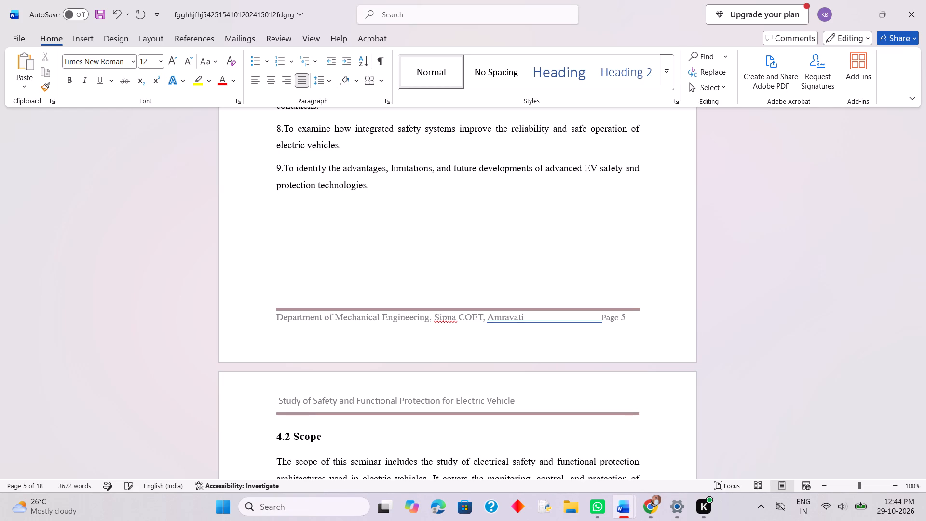
In section 4.2 Scope, replace the automatic list number of the EV Safety Architecture item with an unindented manual "1.".
{"action": "scroll", "coordinate": [356, 289], "scroll_direction": "right", "scroll_amount": 1}
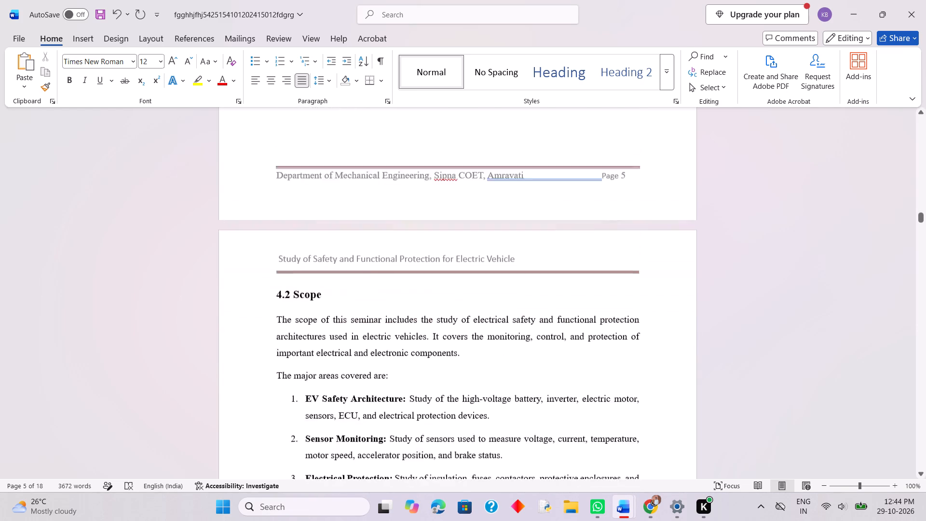
{"action": "scroll", "coordinate": [356, 289], "scroll_direction": "right", "scroll_amount": 1}
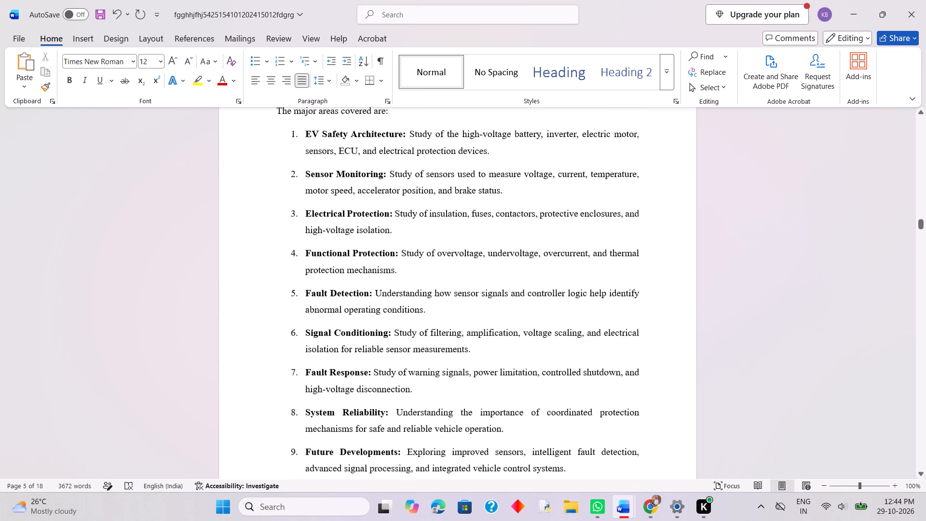
{"action": "scroll", "coordinate": [356, 289], "scroll_direction": "right", "scroll_amount": 1}
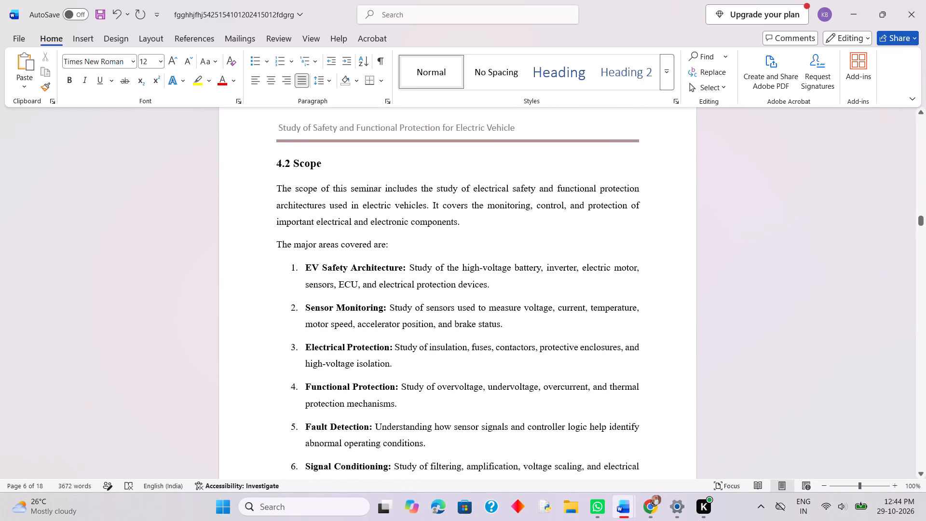
{"action": "left_click", "coordinate": [302, 271]}
{"action": "key", "text": "BackSpace"}
{"action": "key", "text": "BackSpace"}
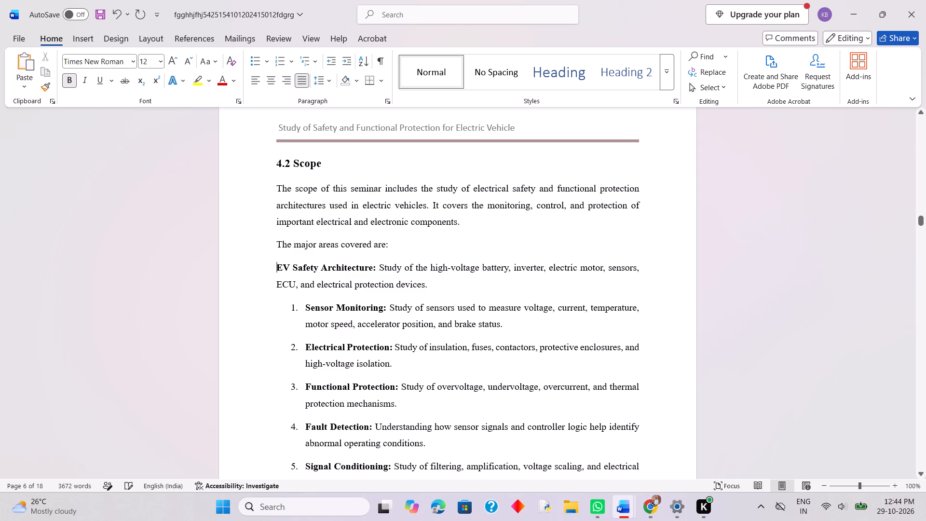
{"action": "key", "text": "1"}
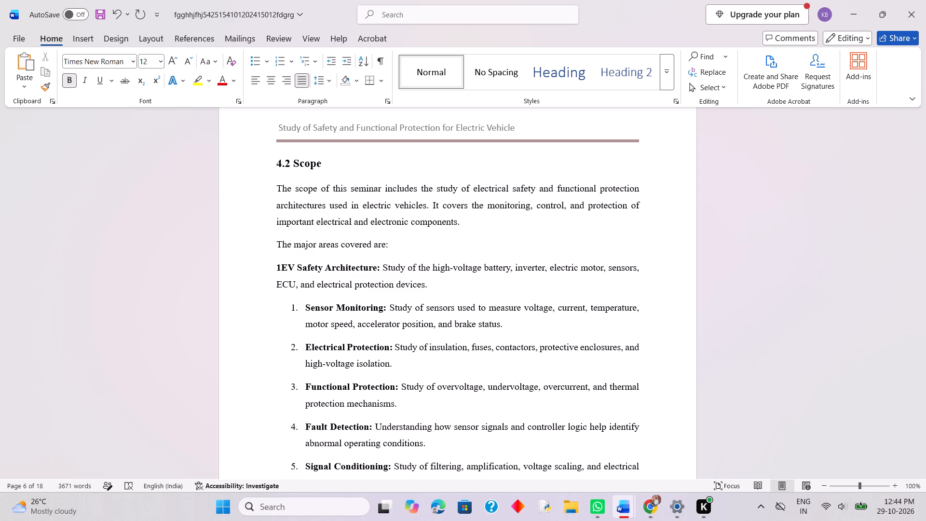
{"action": "key", "text": "period"}
{"action": "key", "text": "Down"}
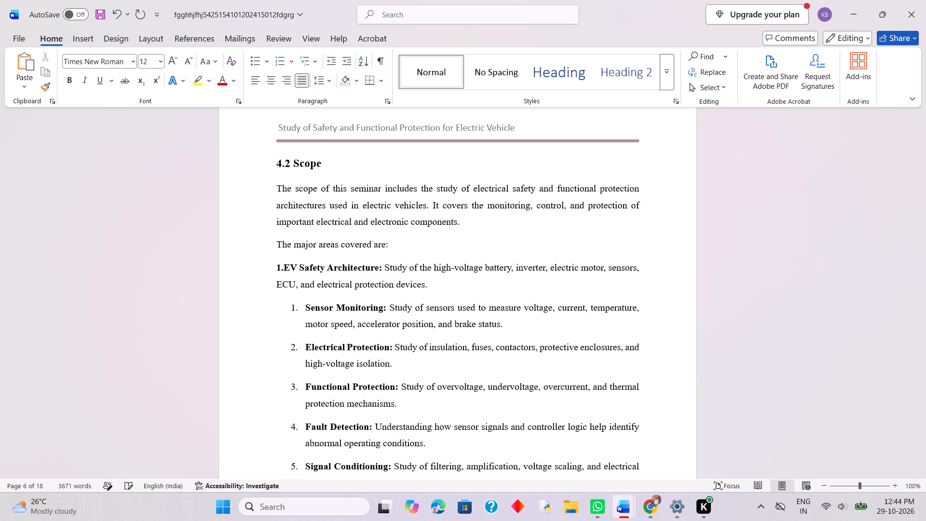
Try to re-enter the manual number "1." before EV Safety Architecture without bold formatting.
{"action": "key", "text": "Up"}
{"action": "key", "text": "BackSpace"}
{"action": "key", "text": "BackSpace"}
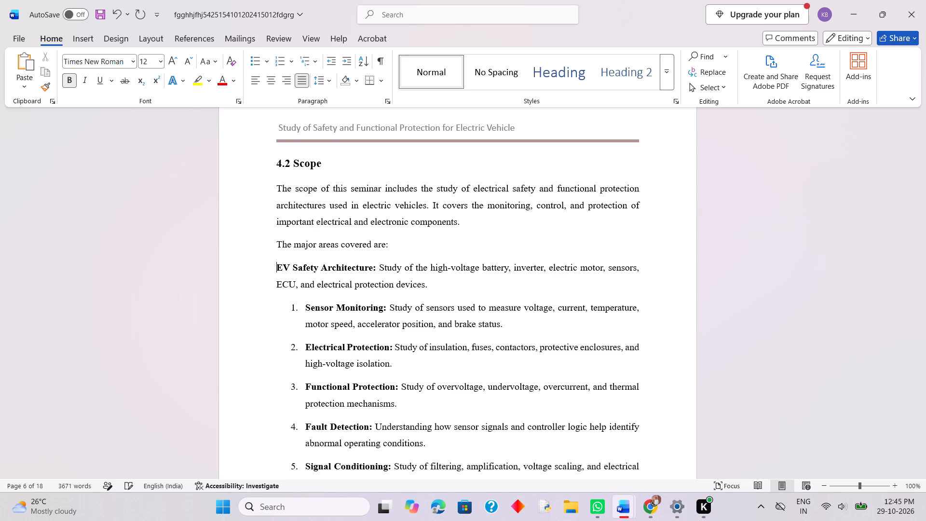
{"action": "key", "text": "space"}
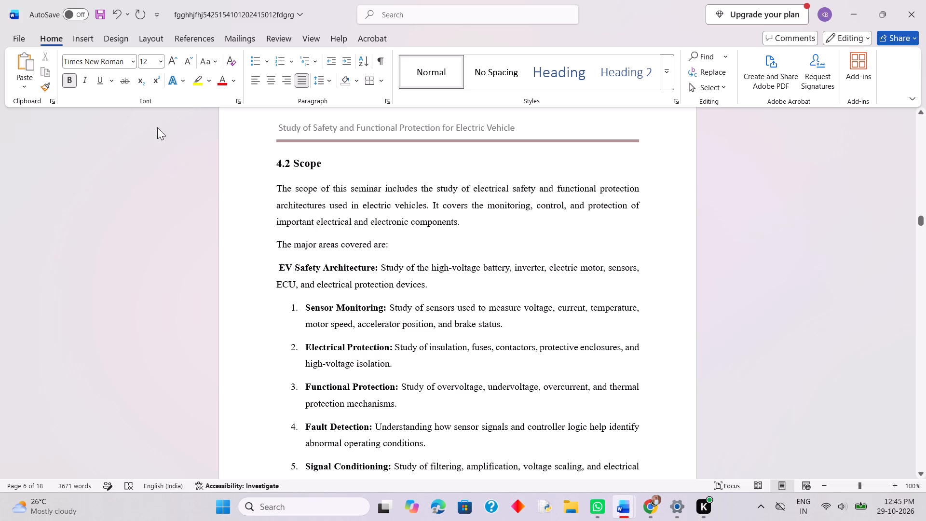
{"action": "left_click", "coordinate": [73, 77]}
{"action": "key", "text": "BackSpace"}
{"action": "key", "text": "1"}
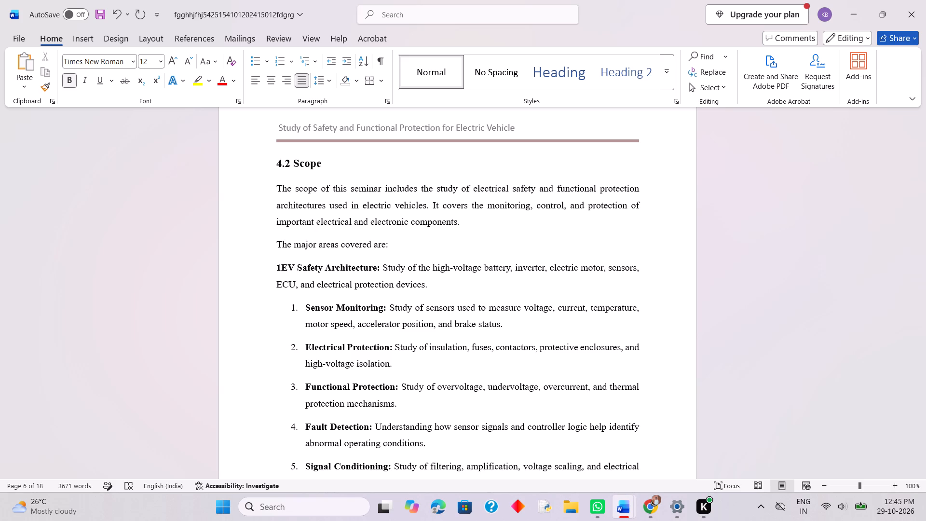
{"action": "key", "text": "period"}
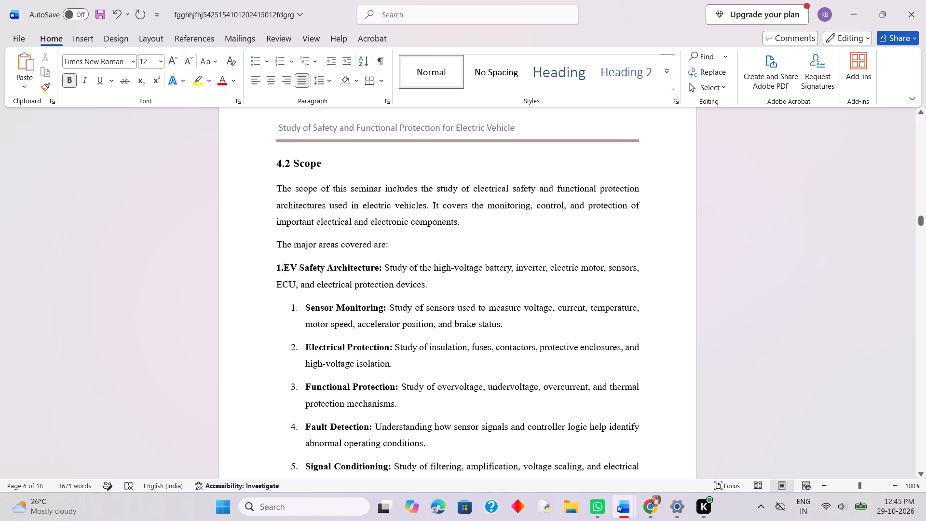
In section 4.2 Scope, replace the automatic list number of the Sensor Monitoring item with an unindented manual "2.".
{"action": "left_click", "coordinate": [301, 307]}
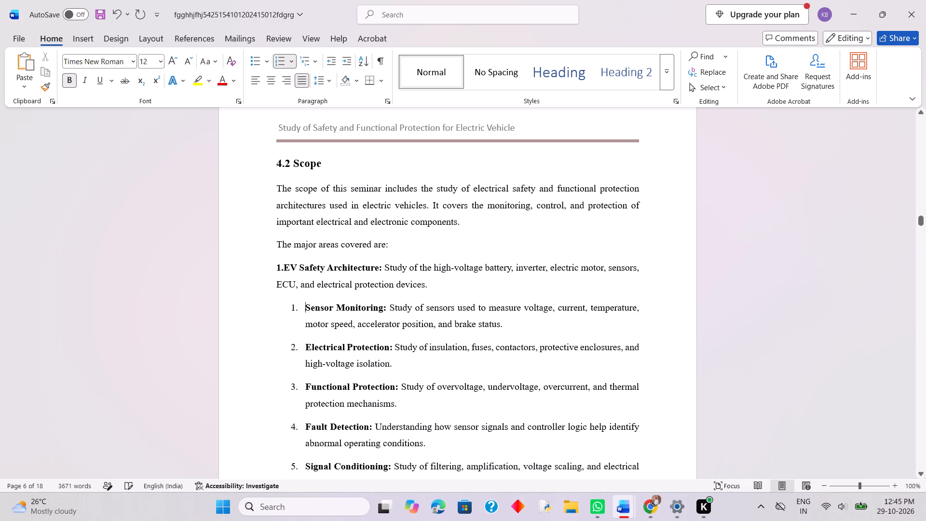
{"action": "left_click", "coordinate": [301, 307]}
{"action": "key", "text": "Left"}
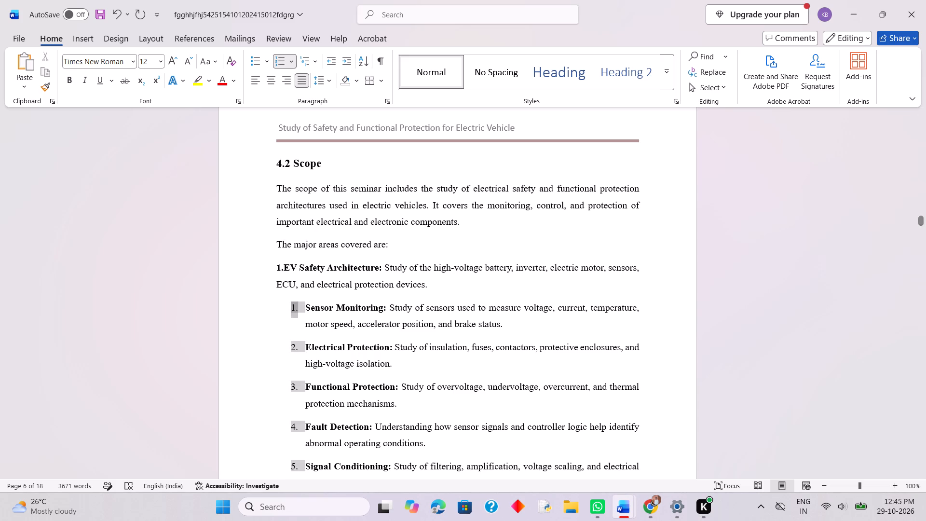
{"action": "key", "text": "BackSpace"}
{"action": "key", "text": "BackSpace"}
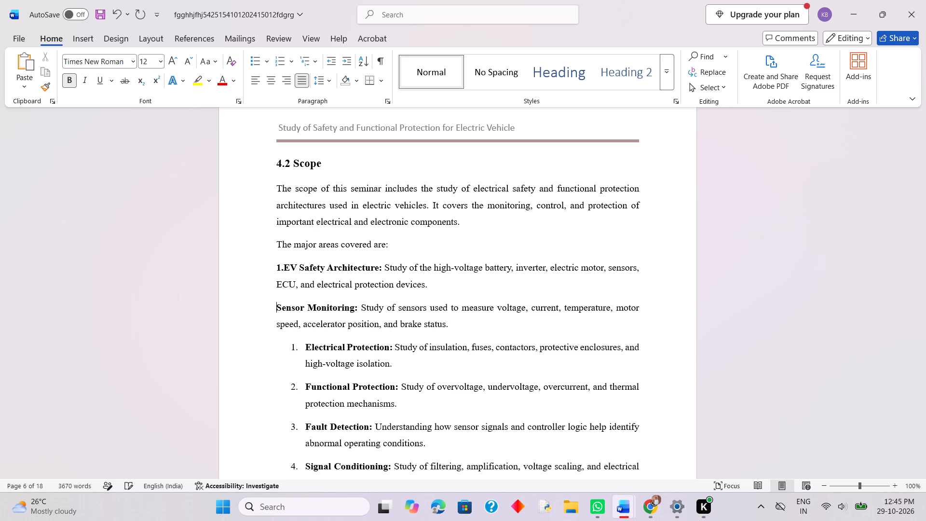
{"action": "key", "text": "2"}
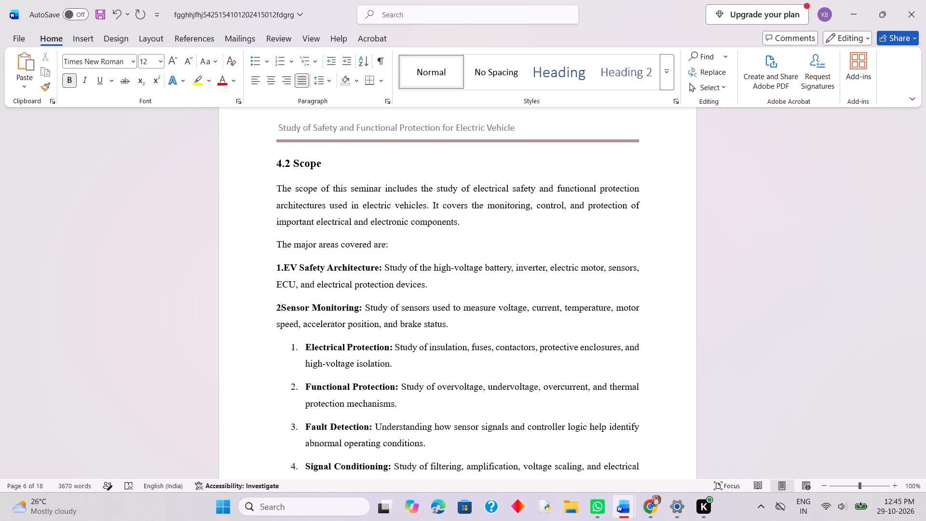
{"action": "key", "text": "period"}
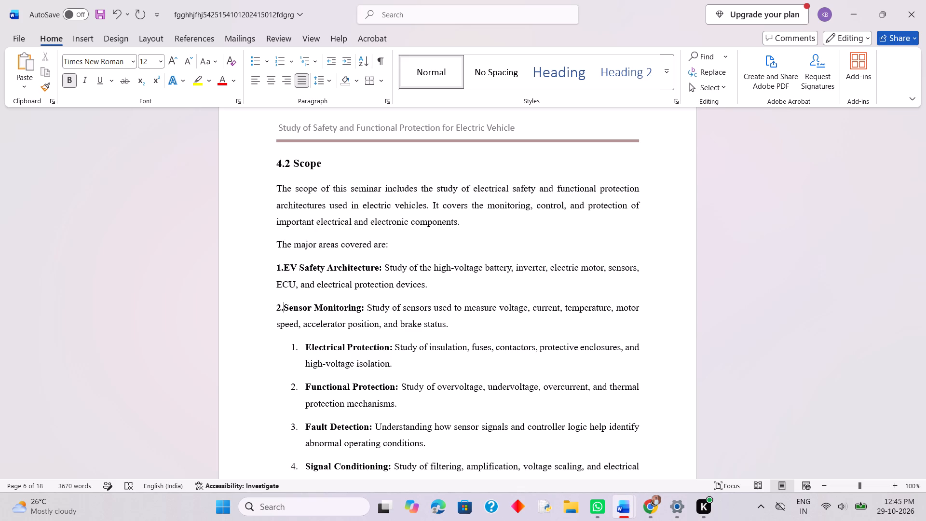
Replace the automatic list numbers of the Electrical Protection and Functional Protection scope items with unindented manual numbers "3." and "4.".
{"action": "key", "text": "Down"}
{"action": "key", "text": "Down"}
{"action": "key", "text": "BackSpace"}
{"action": "key", "text": "BackSpace"}
{"action": "type", "text": "3."}
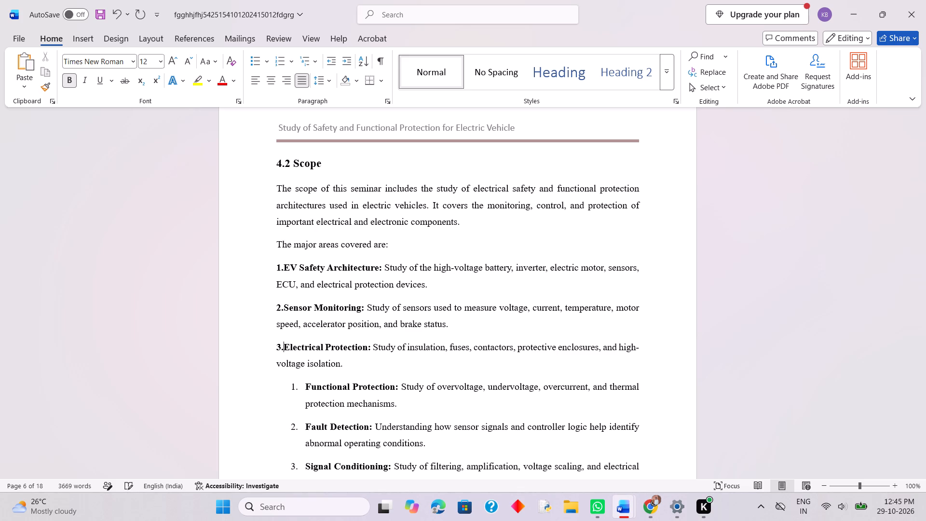
{"action": "key", "text": "Down"}
{"action": "key", "text": "Down"}
{"action": "key", "text": "BackSpace"}
{"action": "key", "text": "BackSpace"}
{"action": "type", "text": "4."}
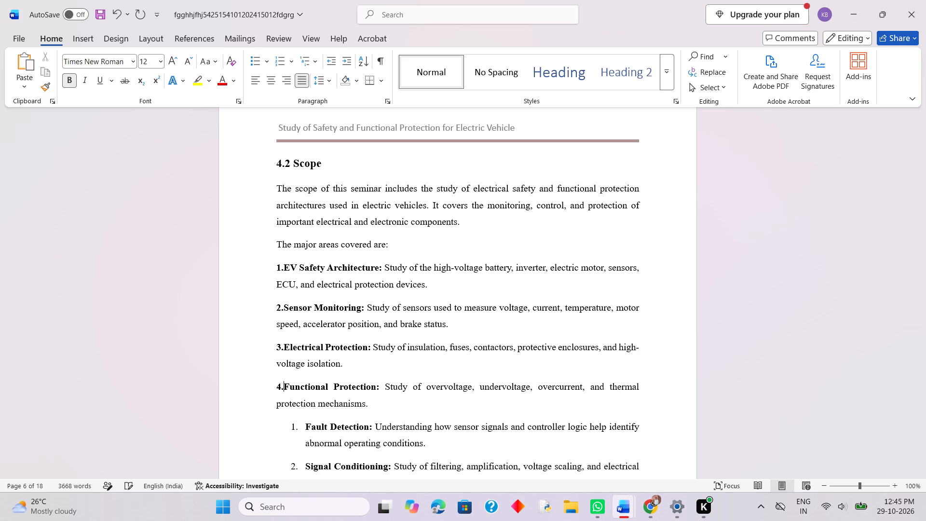
Replace the automatic list numbers of the Fault Detection and Signal Conditioning scope items with unindented manual numbers "5." and "6.".
{"action": "key", "text": "Down"}
{"action": "key", "text": "Down"}
{"action": "key", "text": "BackSpace"}
{"action": "key", "text": "BackSpace"}
{"action": "type", "text": "5."}
{"action": "key", "text": "Down"}
{"action": "key", "text": "Down"}
{"action": "key", "text": "BackSpace"}
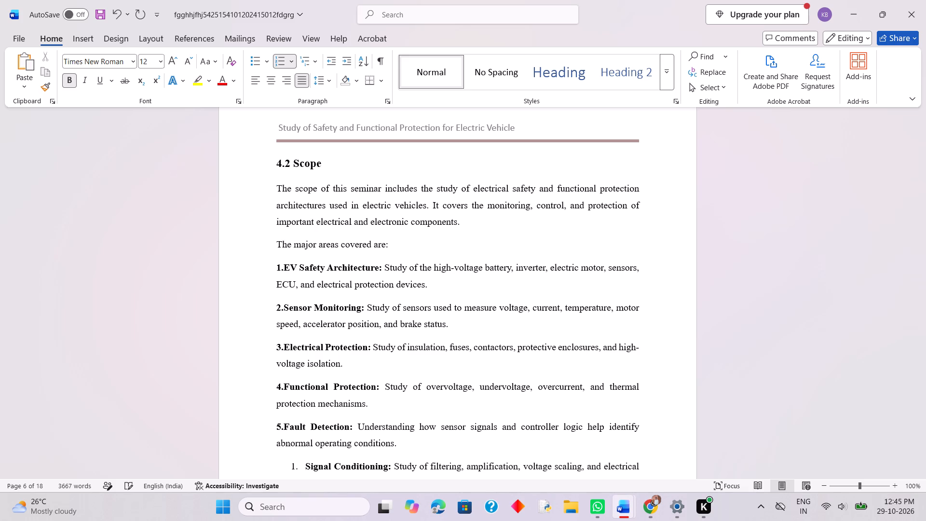
{"action": "key", "text": "BackSpace"}
{"action": "type", "text": "6."}
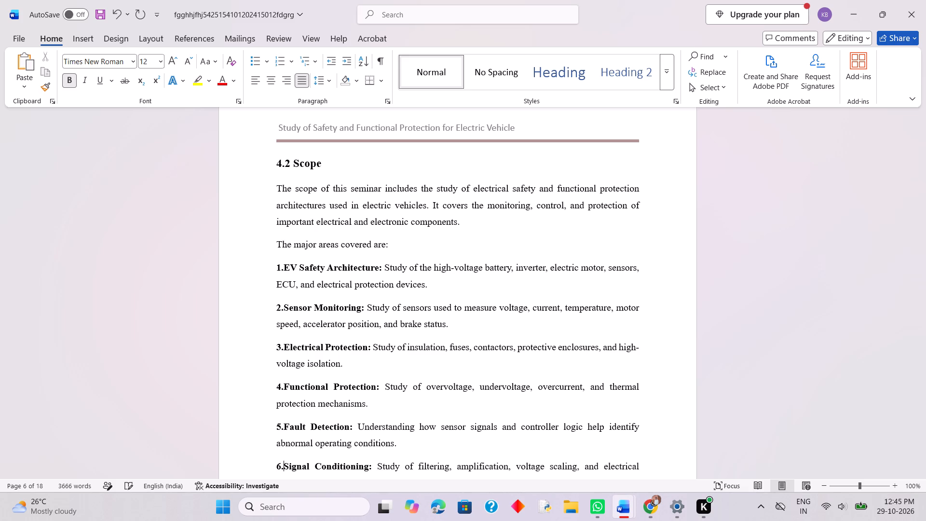
Replace the automatic list numbers of the Fault Response and System Reliability scope items with unindented manual numbers "7." and "8.".
{"action": "key", "text": "Down"}
{"action": "key", "text": "Down"}
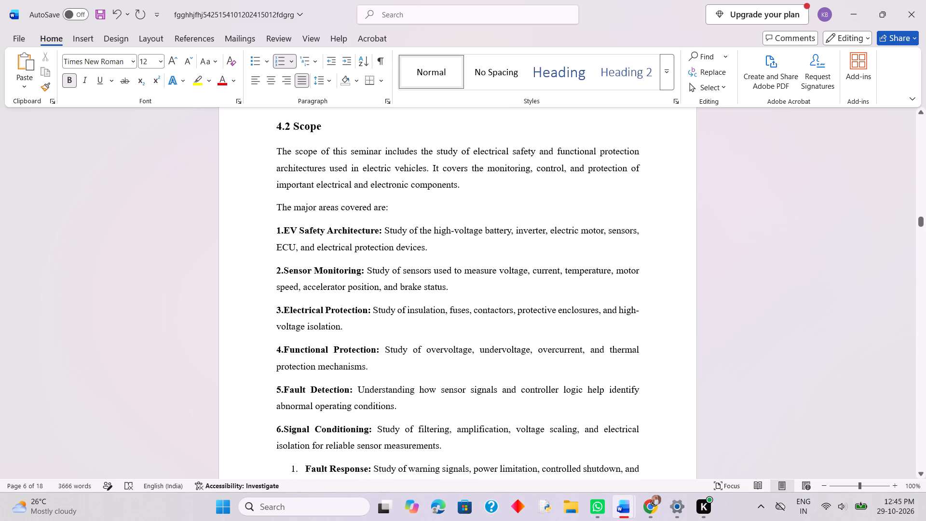
{"action": "key", "text": "BackSpace"}
{"action": "key", "text": "BackSpace"}
{"action": "key", "text": "7"}
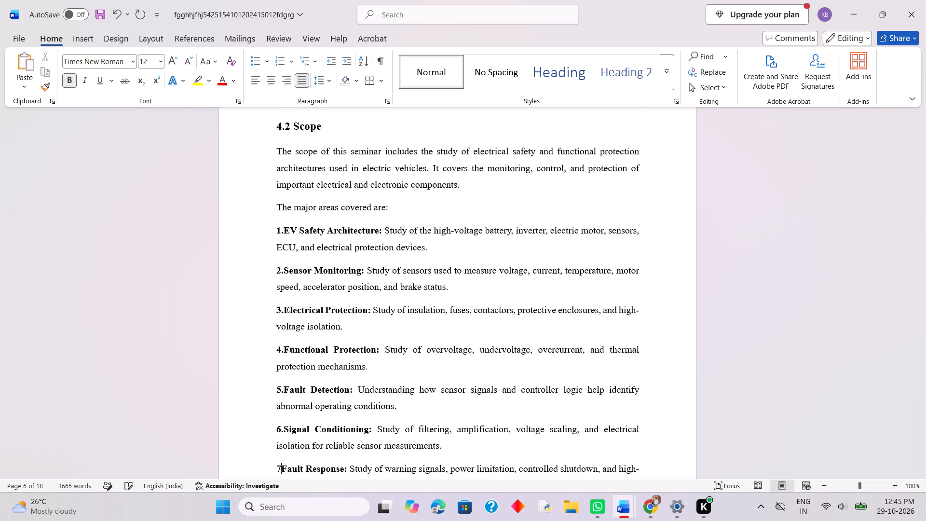
{"action": "key", "text": "period"}
{"action": "key", "text": "Down"}
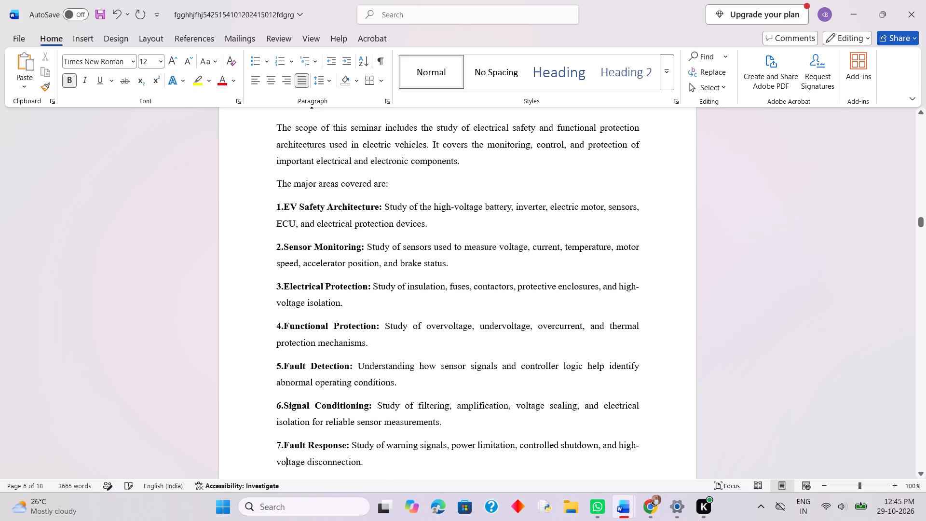
{"action": "key", "text": "Down"}
{"action": "key", "text": "BackSpace"}
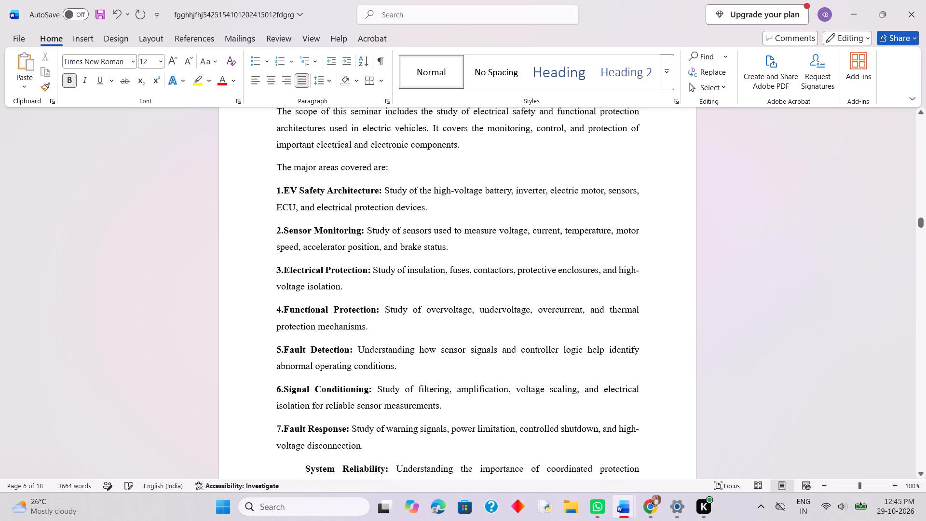
{"action": "key", "text": "BackSpace"}
{"action": "type", "text": "8."}
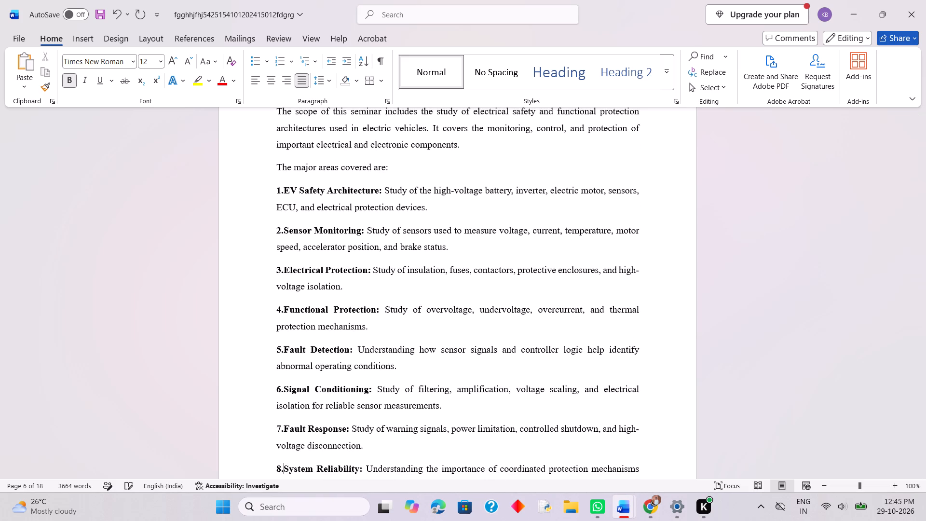
Replace the automatic list number of the last scope item, Future Developments, with an unindented manual "9.".
{"action": "key", "text": "Down"}
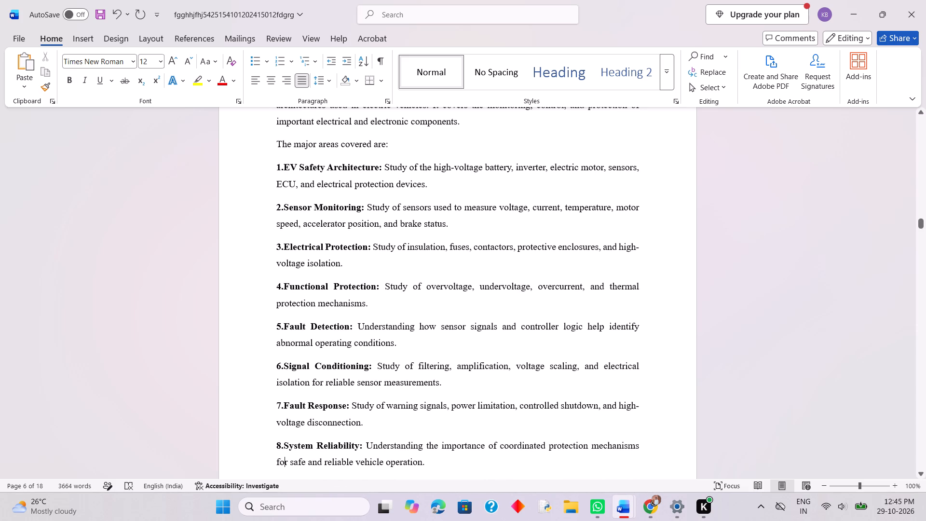
{"action": "key", "text": "Down"}
{"action": "key", "text": "BackSpace"}
{"action": "key", "text": "BackSpace"}
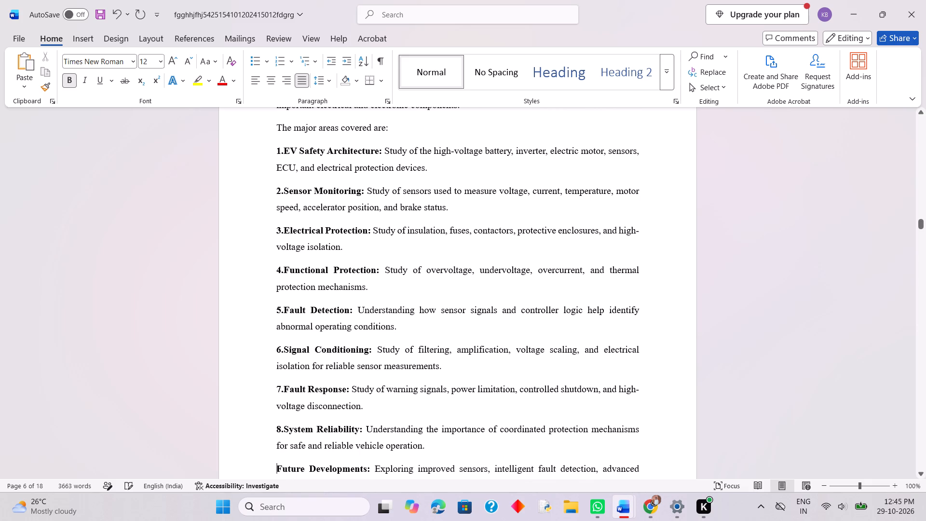
{"action": "type", "text": "9."}
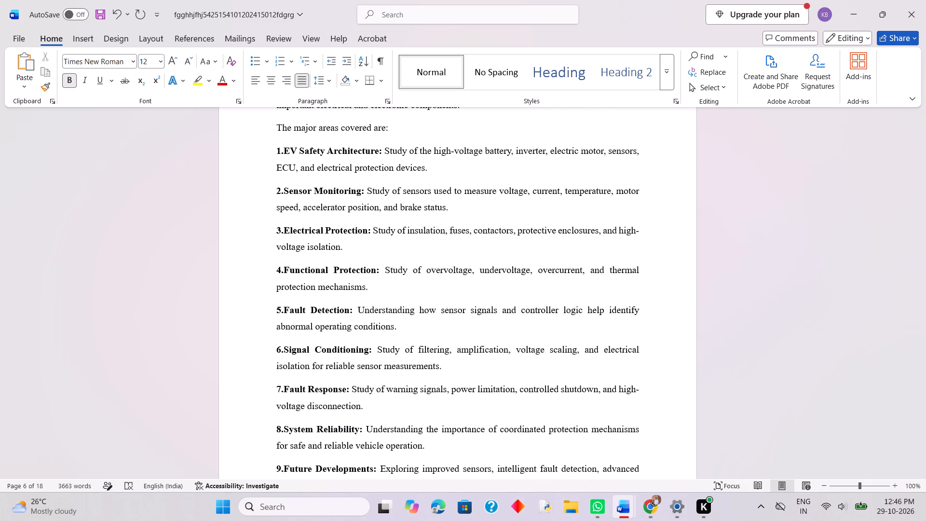
Review the report's pages from the literature review through the limitations section, checking list numbering, indentation and heading formatting.
{"action": "key", "text": "Down"}
{"action": "key", "text": "Down"}
{"action": "key", "text": "Down"}
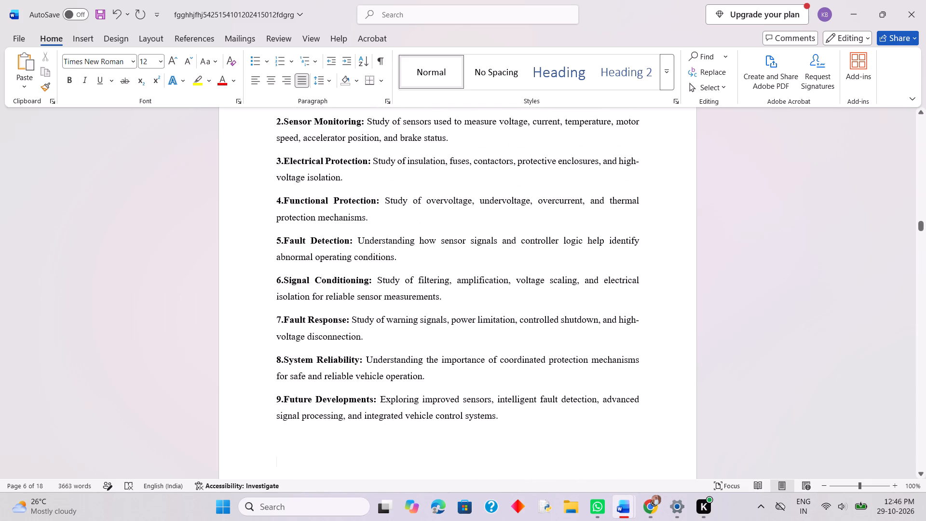
{"action": "scroll", "coordinate": [301, 307], "scroll_direction": "down", "scroll_amount": 2}
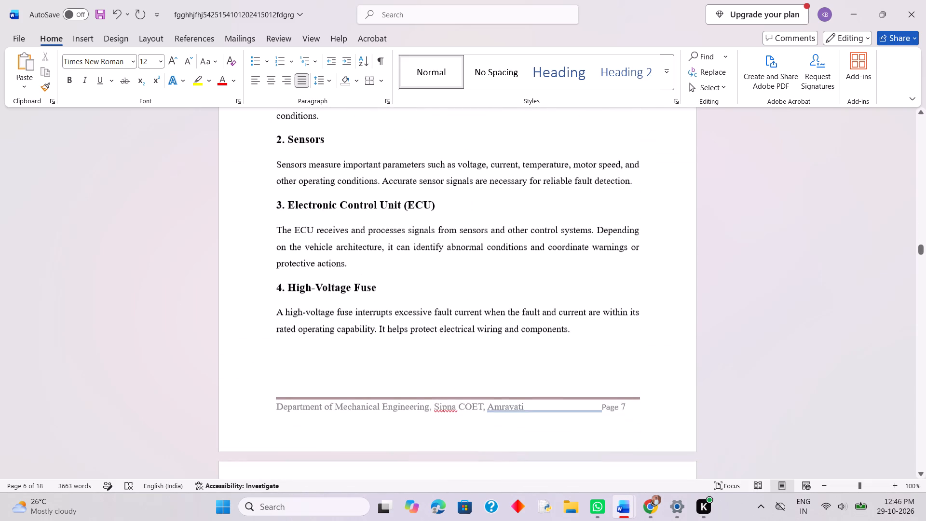
{"action": "scroll", "coordinate": [301, 307], "scroll_direction": "up", "scroll_amount": 5}
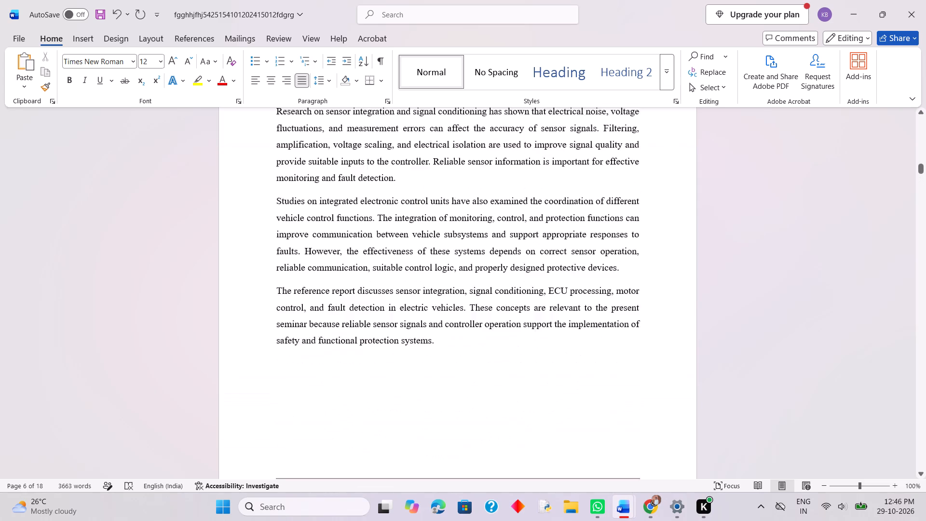
{"action": "scroll", "coordinate": [301, 307], "scroll_direction": "up", "scroll_amount": 4}
{"action": "scroll", "coordinate": [301, 307], "scroll_direction": "down", "scroll_amount": 1}
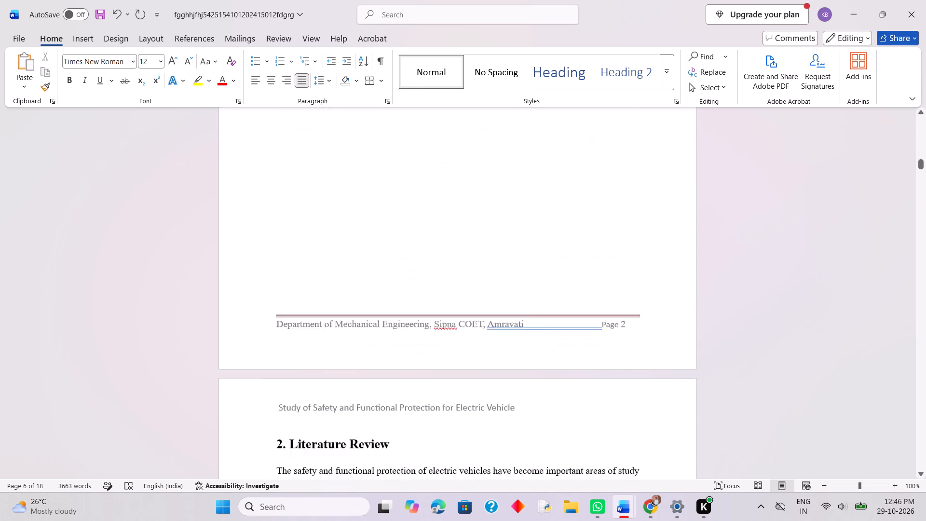
{"action": "scroll", "coordinate": [301, 307], "scroll_direction": "down", "scroll_amount": 4}
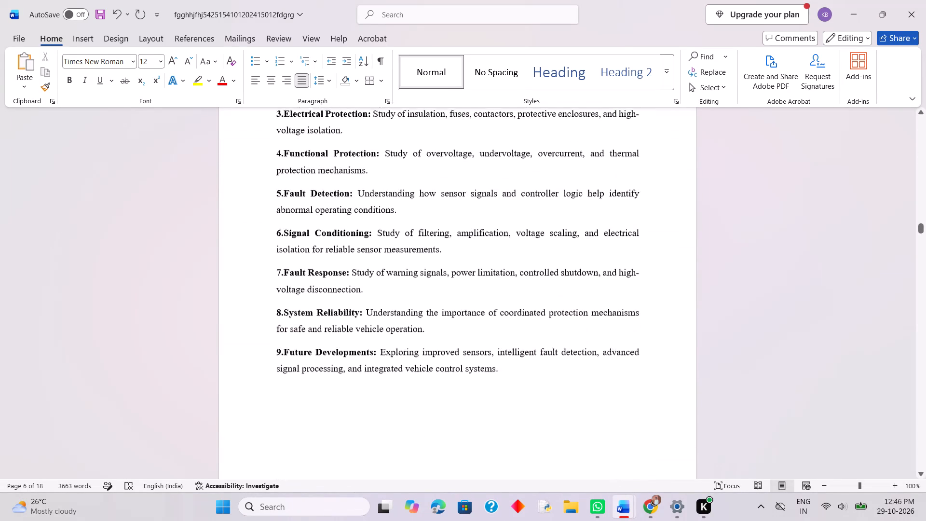
{"action": "scroll", "coordinate": [301, 307], "scroll_direction": "down", "scroll_amount": 1}
{"action": "scroll", "coordinate": [301, 307], "scroll_direction": "right", "scroll_amount": 1}
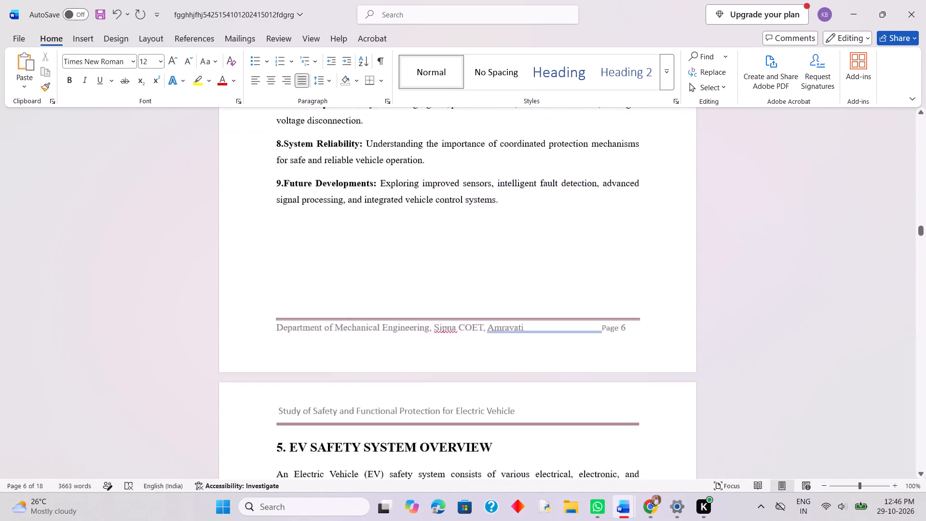
{"action": "scroll", "coordinate": [301, 307], "scroll_direction": "right", "scroll_amount": 1}
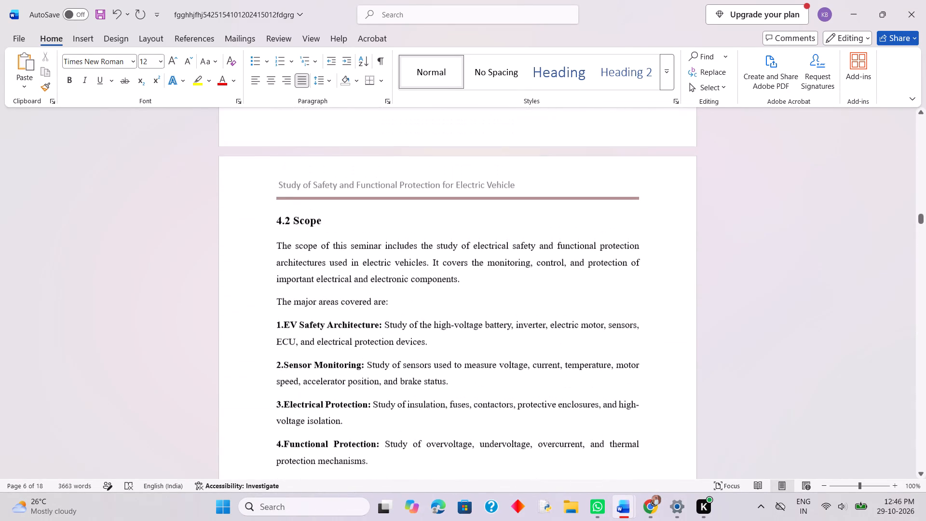
{"action": "scroll", "coordinate": [301, 307], "scroll_direction": "right", "scroll_amount": 1}
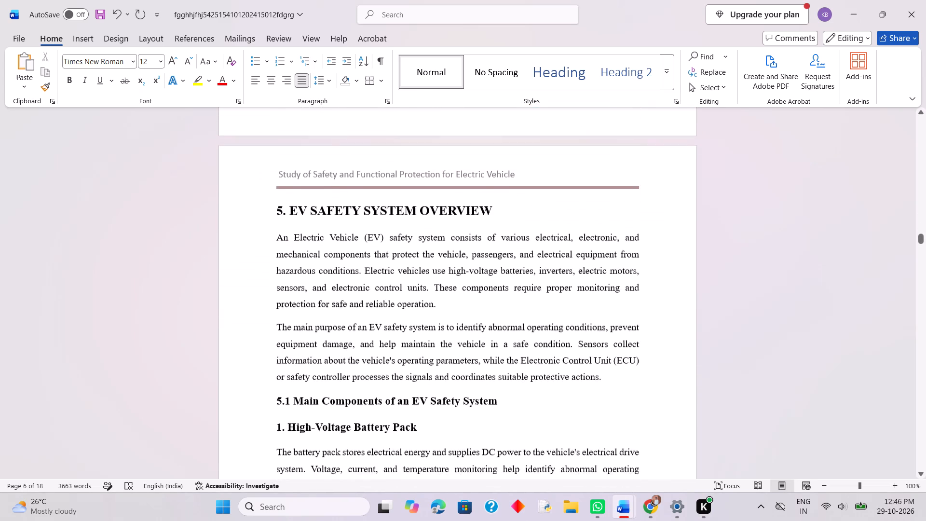
{"action": "scroll", "coordinate": [301, 307], "scroll_direction": "right", "scroll_amount": 1}
{"action": "scroll", "coordinate": [301, 307], "scroll_direction": "down", "scroll_amount": 1}
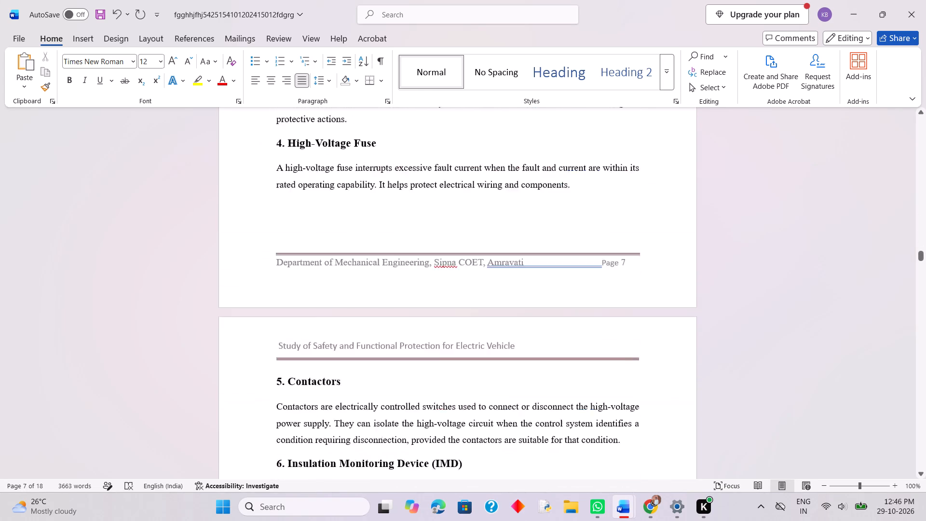
{"action": "scroll", "coordinate": [301, 307], "scroll_direction": "down", "scroll_amount": 2}
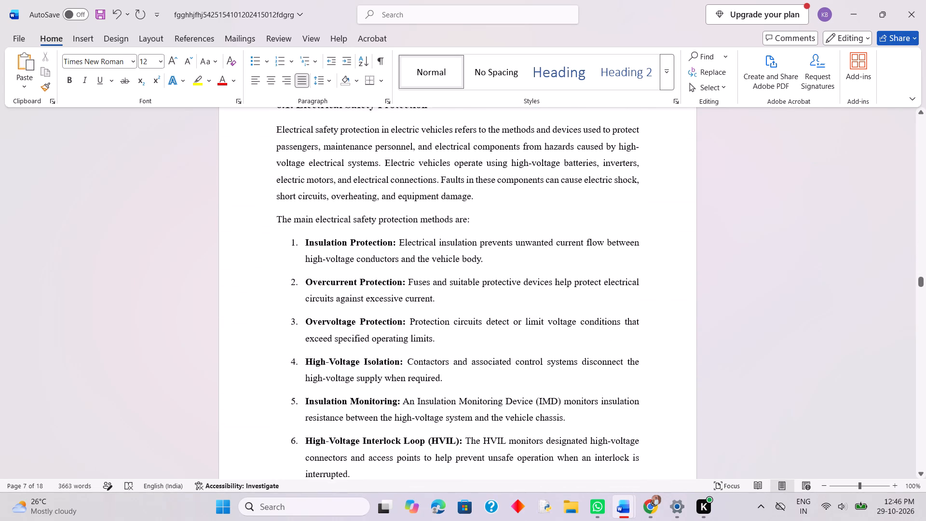
{"action": "scroll", "coordinate": [301, 307], "scroll_direction": "down", "scroll_amount": 2}
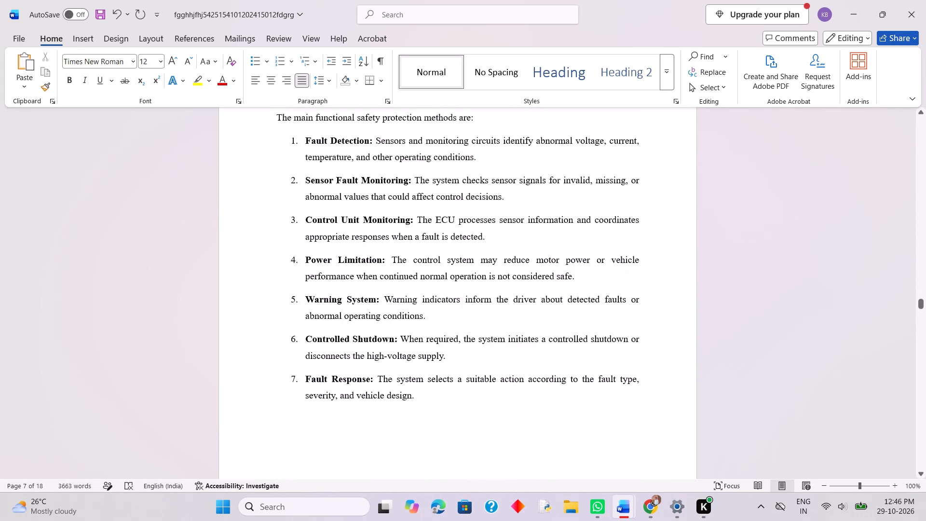
{"action": "scroll", "coordinate": [301, 307], "scroll_direction": "down", "scroll_amount": 2}
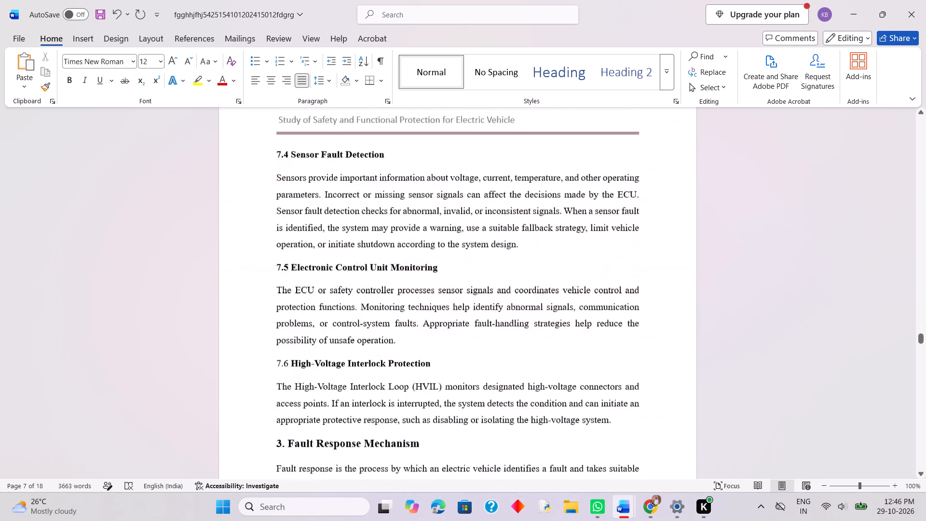
{"action": "scroll", "coordinate": [301, 307], "scroll_direction": "down", "scroll_amount": 3}
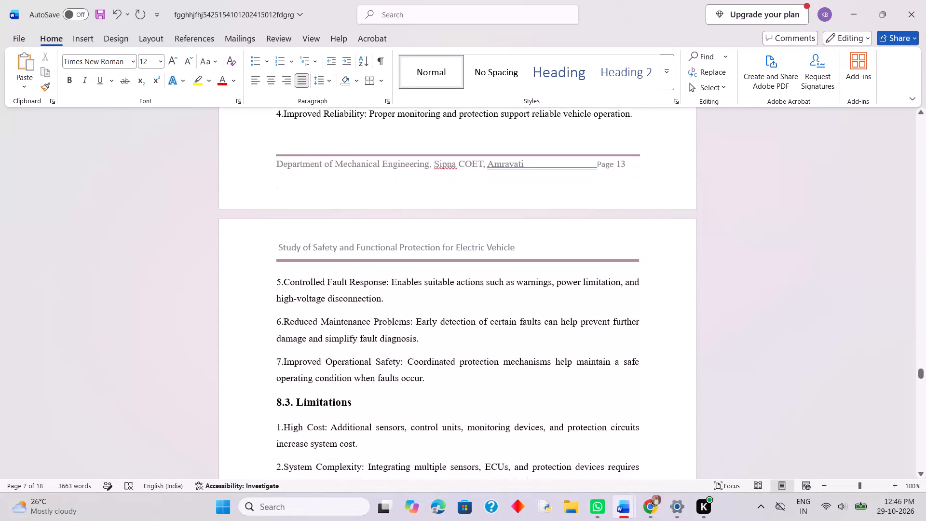
{"action": "scroll", "coordinate": [301, 307], "scroll_direction": "up", "scroll_amount": 1}
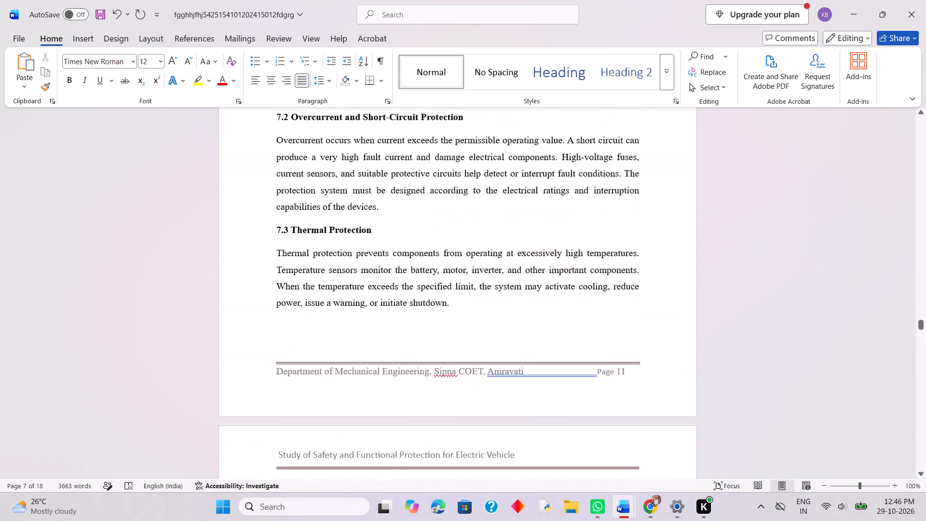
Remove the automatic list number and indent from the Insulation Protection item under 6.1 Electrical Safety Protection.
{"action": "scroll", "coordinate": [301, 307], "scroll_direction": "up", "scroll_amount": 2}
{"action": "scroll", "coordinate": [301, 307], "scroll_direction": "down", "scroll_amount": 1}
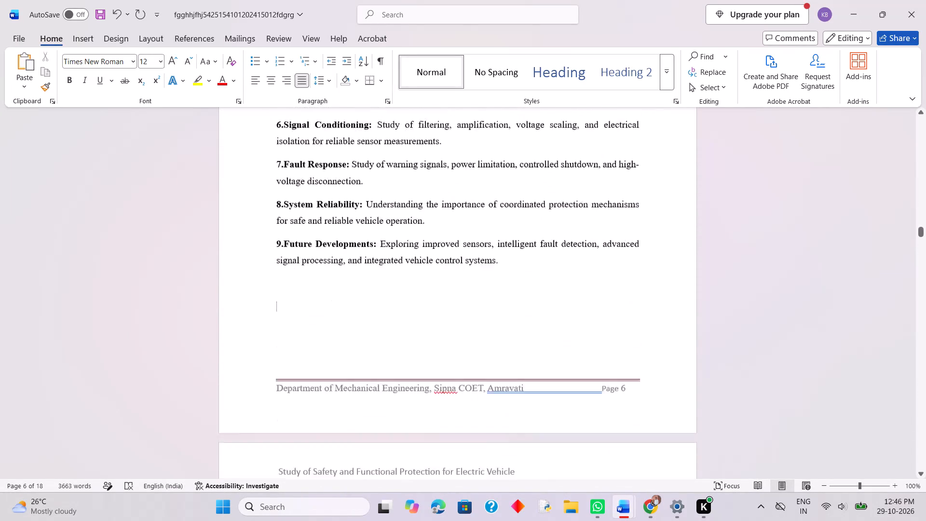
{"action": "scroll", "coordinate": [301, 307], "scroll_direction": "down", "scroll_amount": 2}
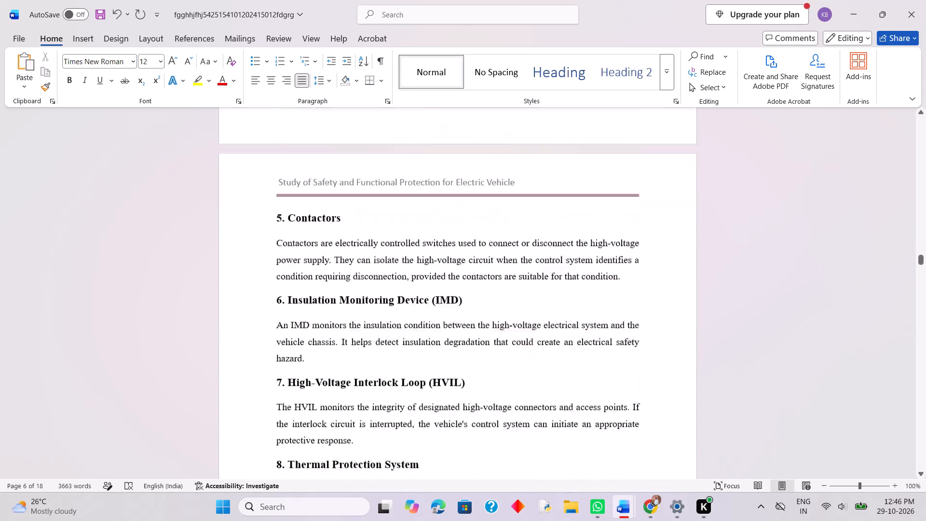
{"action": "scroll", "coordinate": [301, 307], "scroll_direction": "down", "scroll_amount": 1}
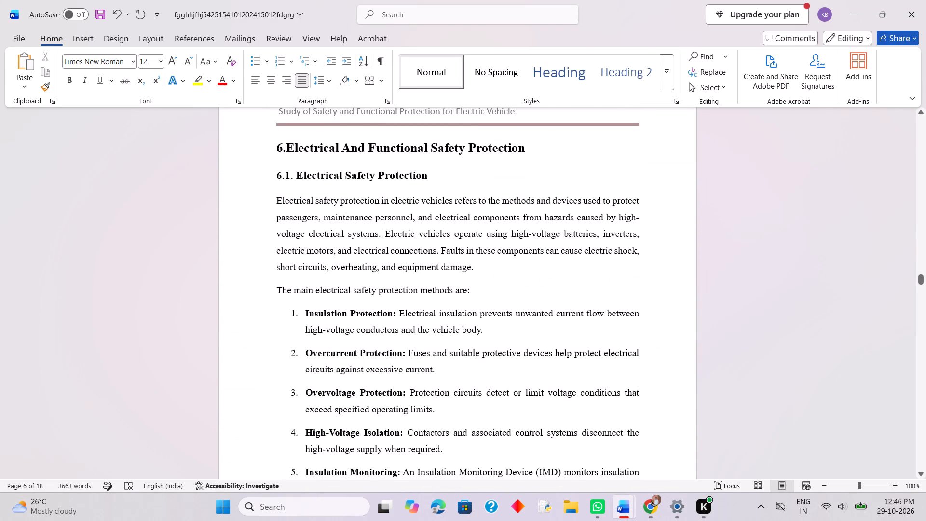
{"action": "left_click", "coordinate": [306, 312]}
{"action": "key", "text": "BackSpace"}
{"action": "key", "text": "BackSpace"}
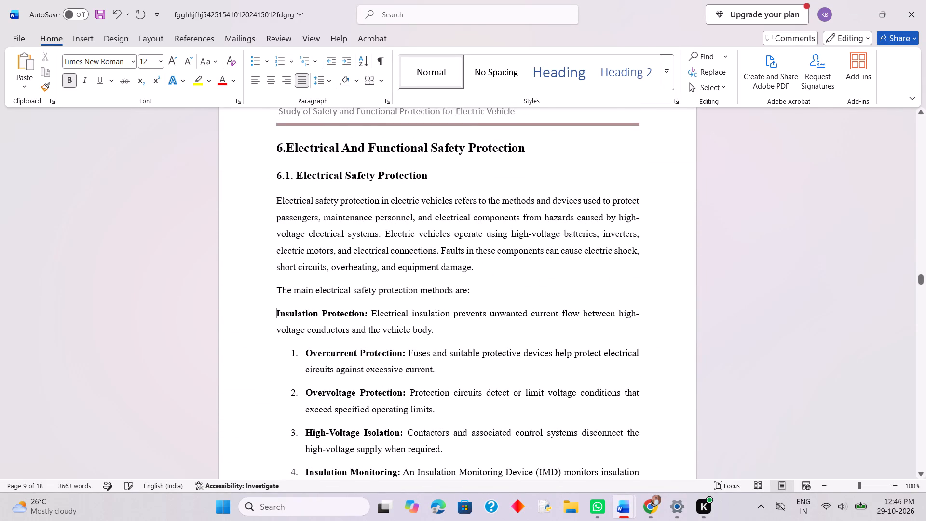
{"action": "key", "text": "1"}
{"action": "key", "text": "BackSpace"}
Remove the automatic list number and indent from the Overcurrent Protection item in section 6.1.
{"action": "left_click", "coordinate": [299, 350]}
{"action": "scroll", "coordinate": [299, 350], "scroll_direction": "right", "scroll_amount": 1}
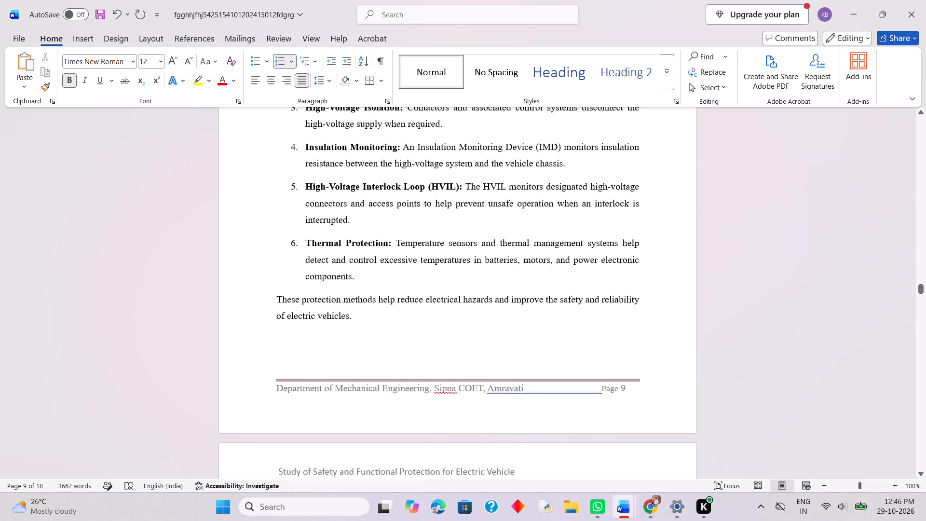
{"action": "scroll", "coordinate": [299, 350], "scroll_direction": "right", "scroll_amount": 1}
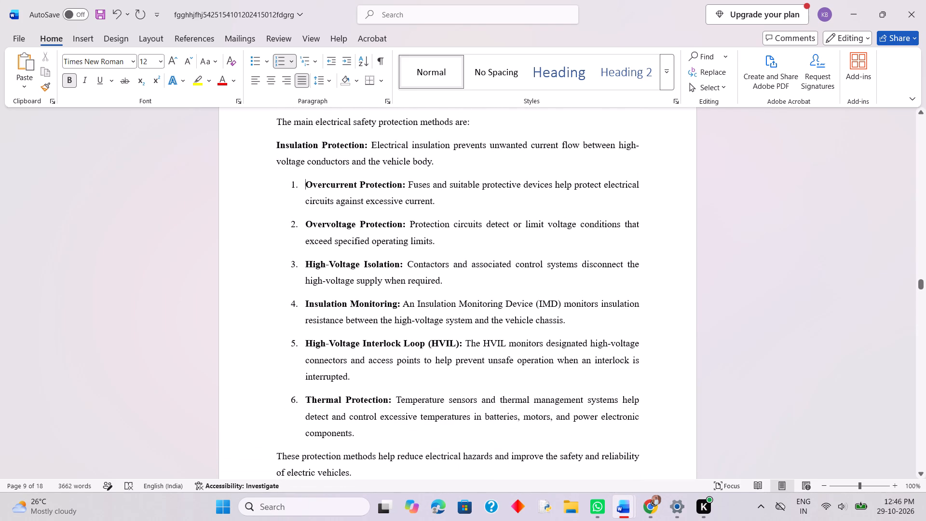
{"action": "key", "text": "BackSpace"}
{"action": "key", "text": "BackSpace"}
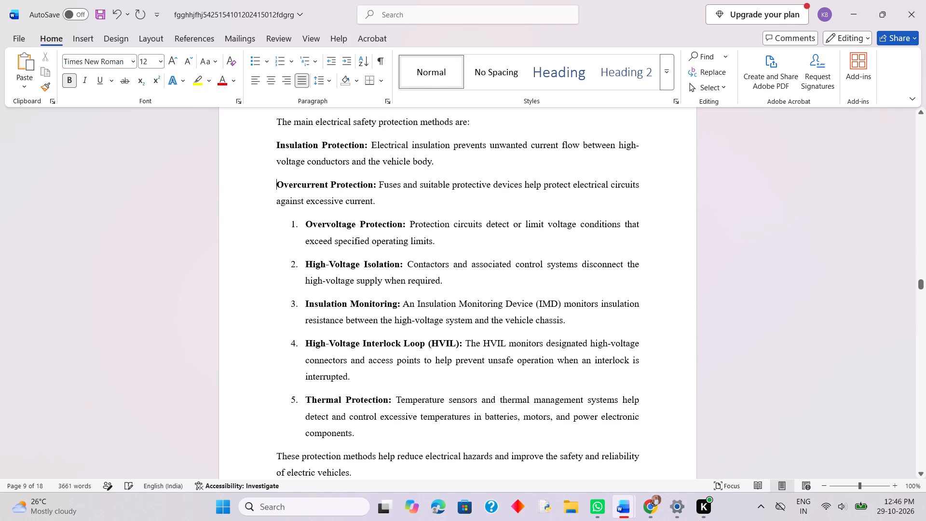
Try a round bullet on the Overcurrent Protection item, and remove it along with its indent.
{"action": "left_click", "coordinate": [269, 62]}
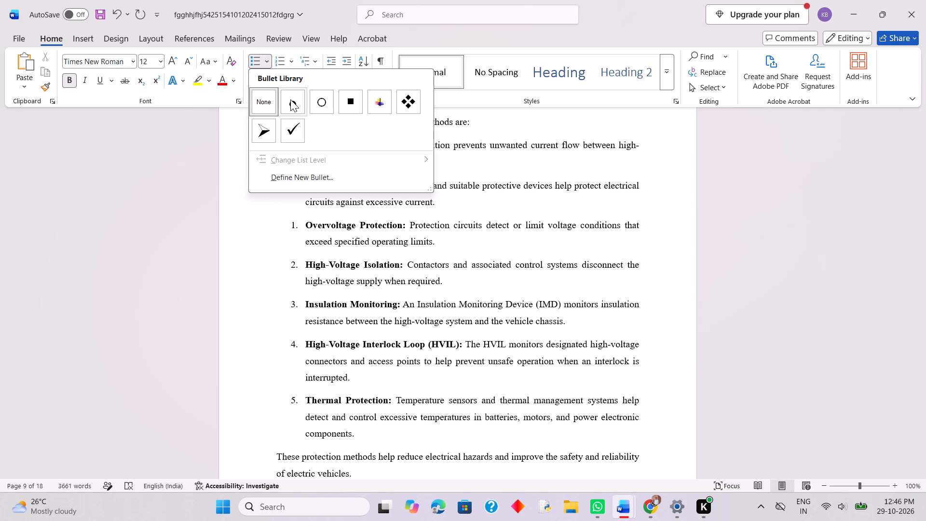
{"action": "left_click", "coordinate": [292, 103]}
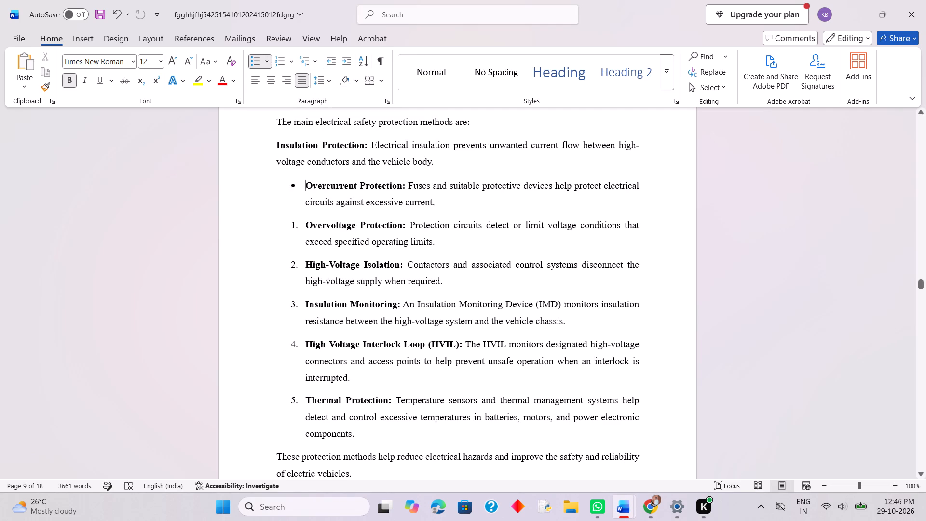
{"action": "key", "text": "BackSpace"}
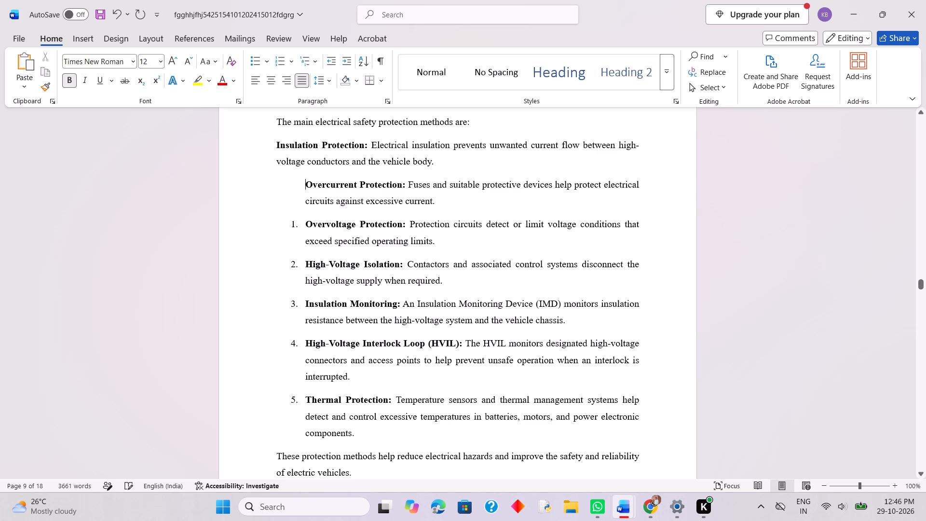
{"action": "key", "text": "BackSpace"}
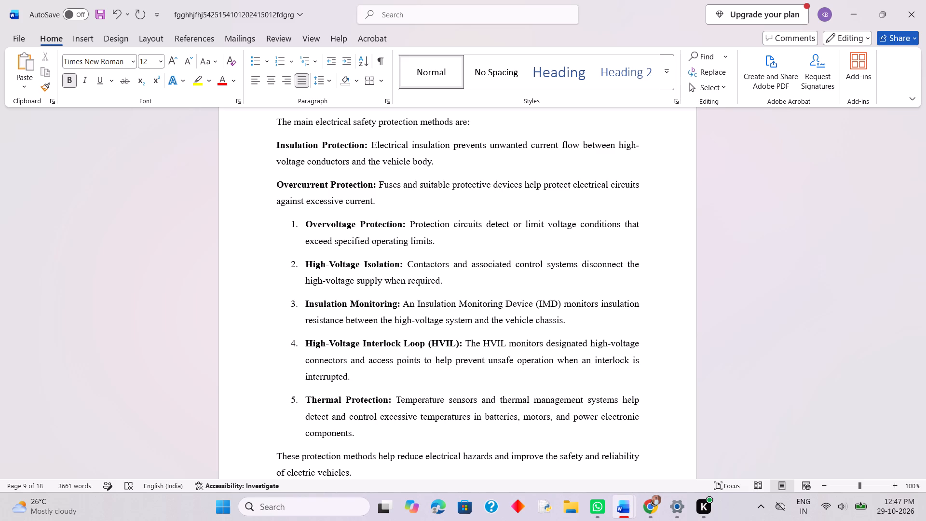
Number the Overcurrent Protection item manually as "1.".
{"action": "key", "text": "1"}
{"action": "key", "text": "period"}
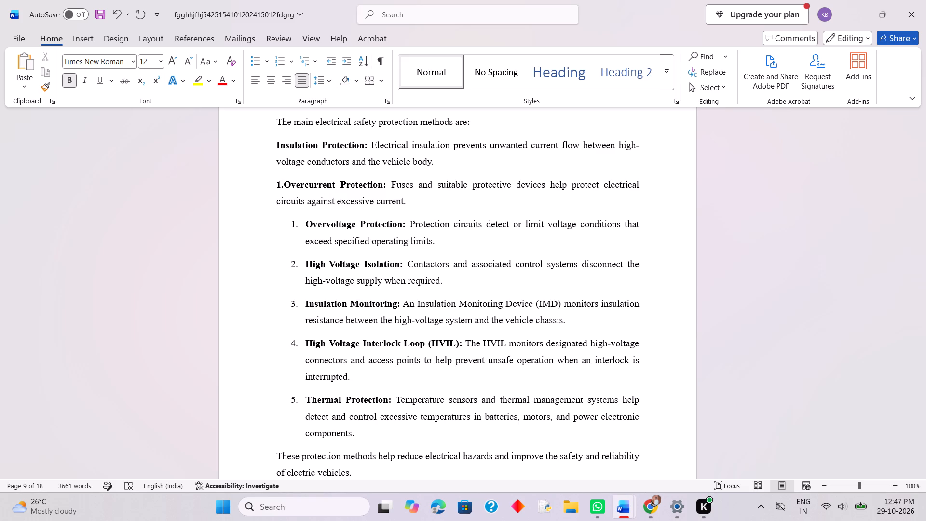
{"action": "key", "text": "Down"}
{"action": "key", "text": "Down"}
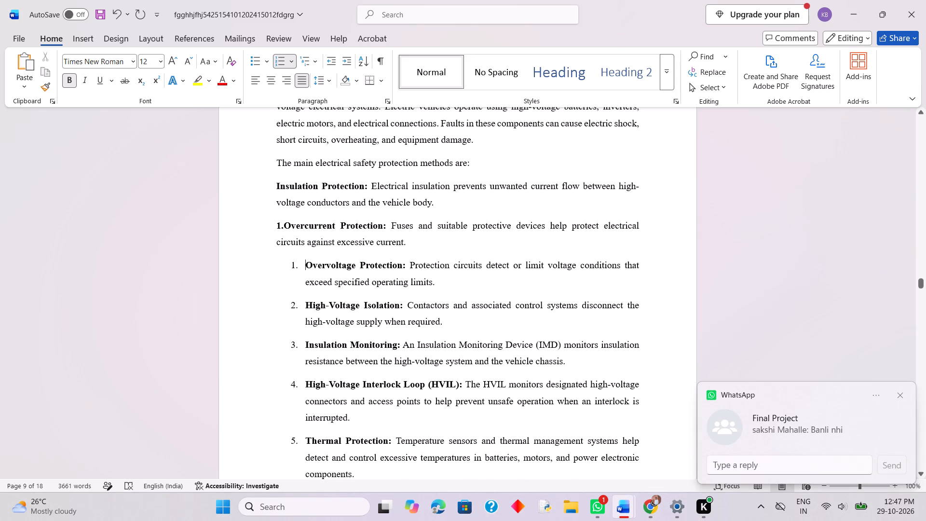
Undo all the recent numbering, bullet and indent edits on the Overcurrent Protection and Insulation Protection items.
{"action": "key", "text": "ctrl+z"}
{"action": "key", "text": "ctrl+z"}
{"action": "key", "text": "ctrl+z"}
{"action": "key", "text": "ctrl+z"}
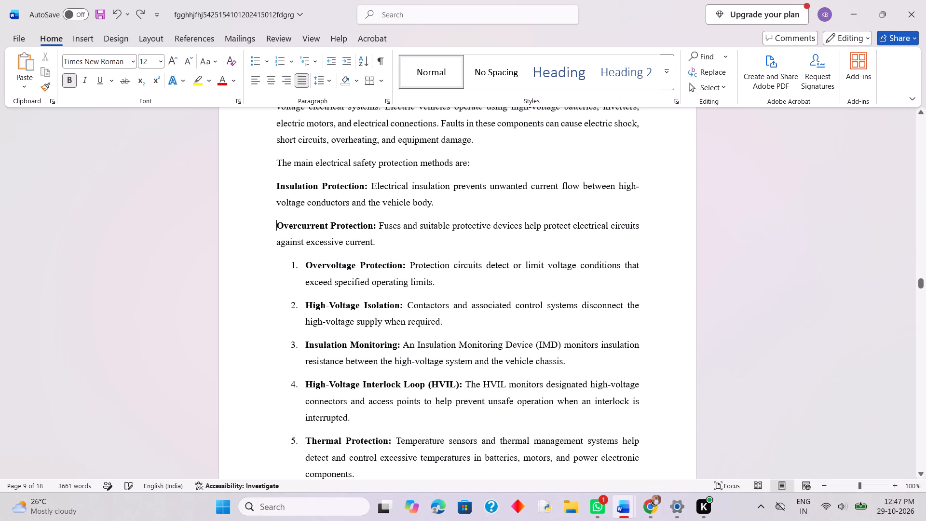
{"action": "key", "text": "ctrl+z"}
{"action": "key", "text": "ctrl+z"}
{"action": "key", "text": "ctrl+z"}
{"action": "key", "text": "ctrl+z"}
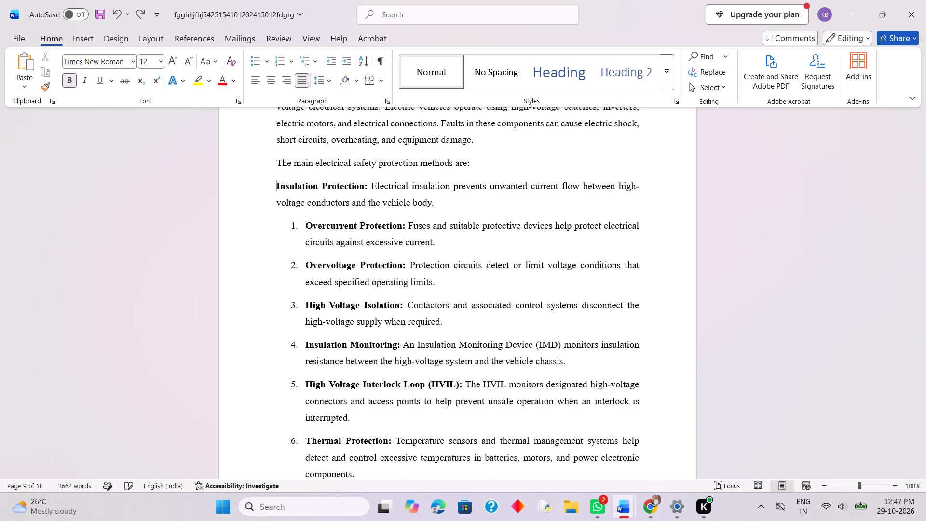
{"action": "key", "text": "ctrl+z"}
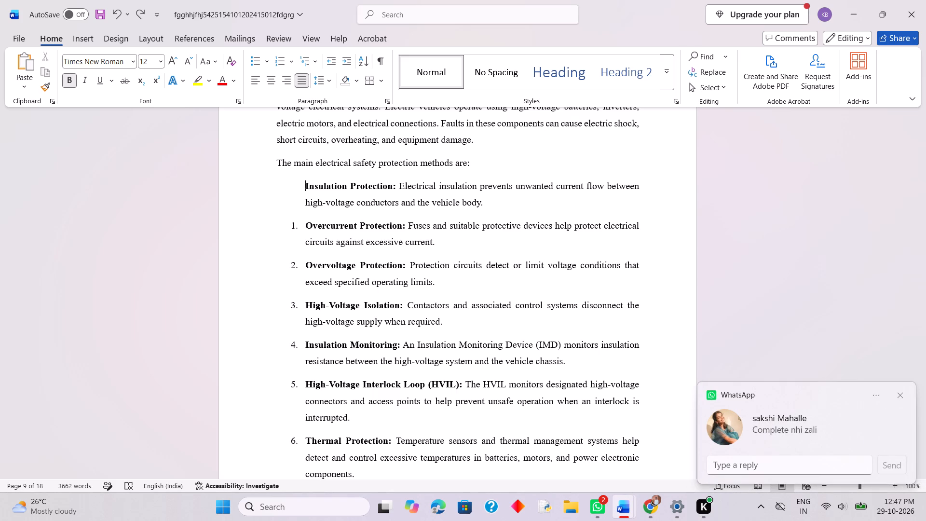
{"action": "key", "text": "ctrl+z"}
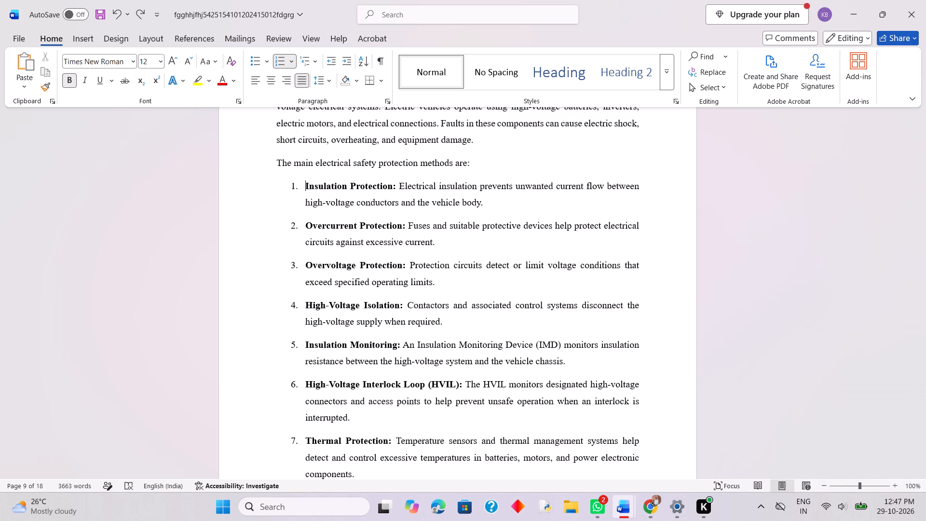
Replace the automatic list numbers of the Insulation Protection and Overcurrent Protection items in section 6.1 with unindented manual numbers "1." and "2.".
{"action": "key", "text": "BackSpace"}
{"action": "key", "text": "BackSpace"}
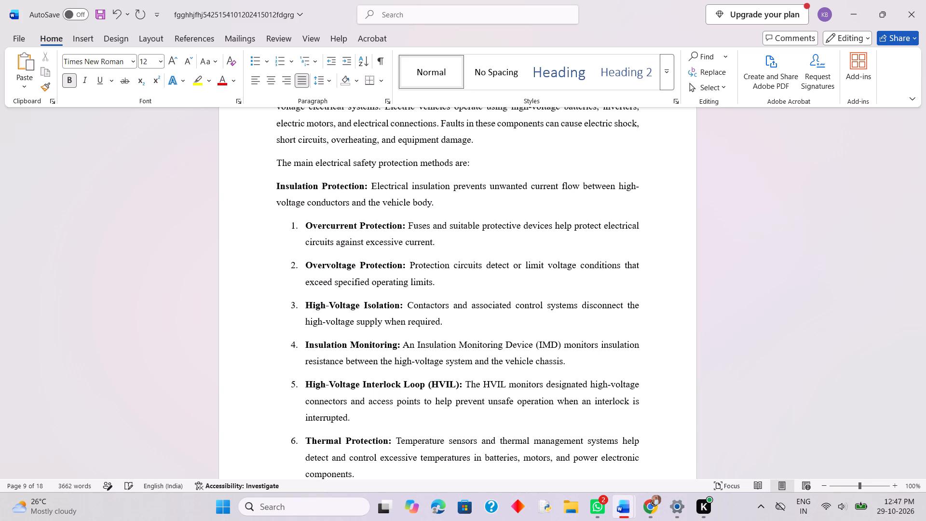
{"action": "type", "text": "1."}
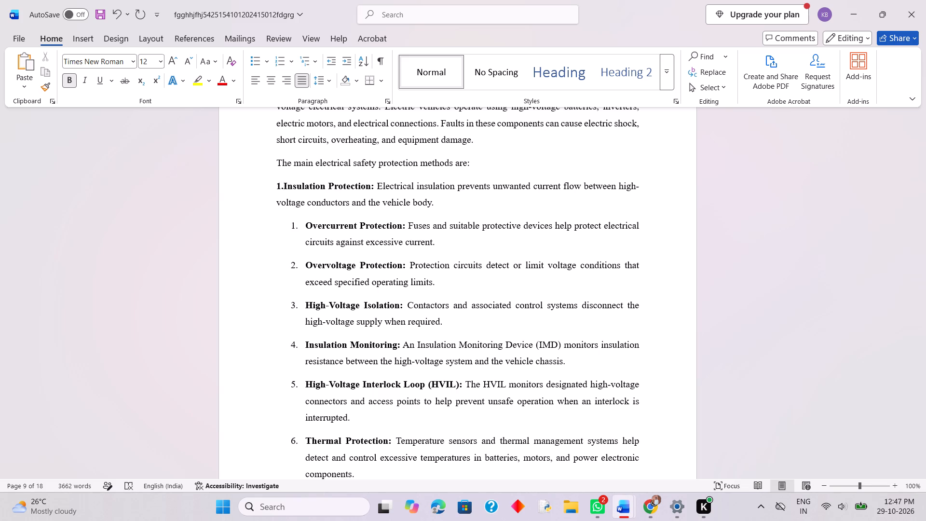
{"action": "key", "text": "Down"}
{"action": "key", "text": "Down"}
{"action": "key", "text": "BackSpace"}
{"action": "key", "text": "BackSpace"}
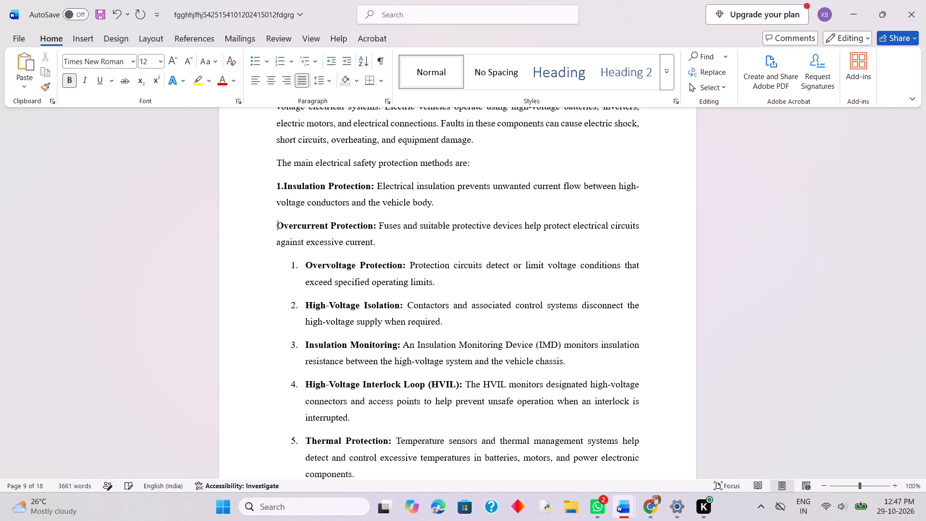
{"action": "type", "text": "2."}
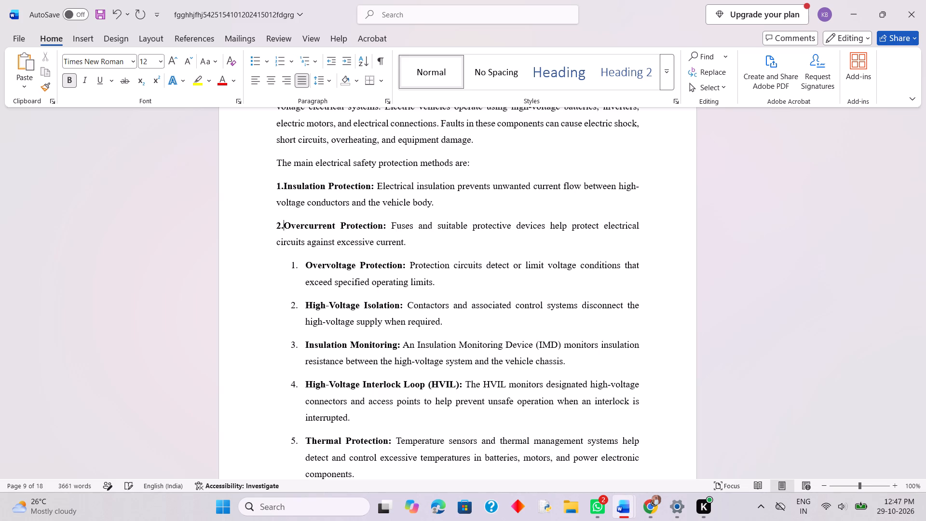
Replace the automatic list numbers of the Overvoltage Protection and High-Voltage Isolation items with unindented manual numbers "3." and "4.".
{"action": "key", "text": "Down"}
{"action": "key", "text": "Down"}
{"action": "key", "text": "BackSpace"}
{"action": "key", "text": "BackSpace"}
{"action": "type", "text": "3."}
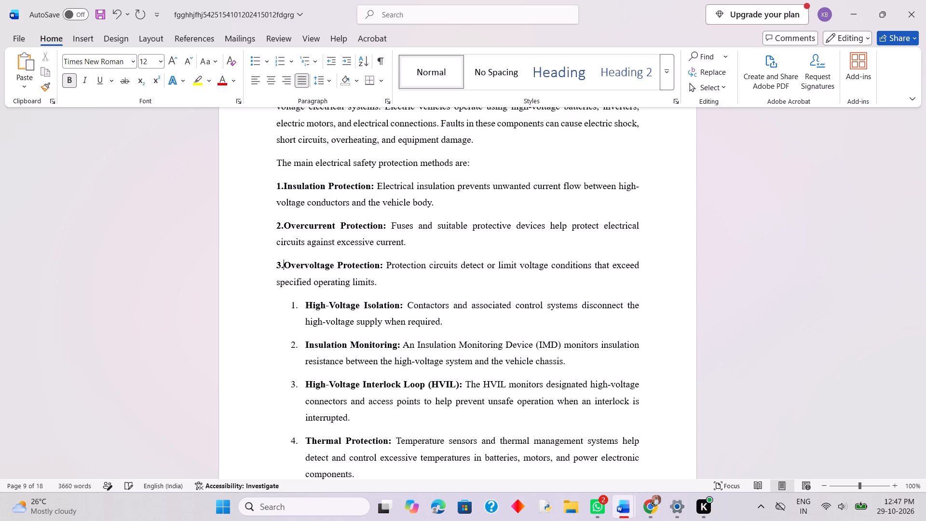
{"action": "key", "text": "Down"}
{"action": "key", "text": "Down"}
{"action": "key", "text": "BackSpace"}
{"action": "key", "text": "BackSpace"}
{"action": "type", "text": "4."}
Replace the automatic list numbers of the Insulation Monitoring and High-Voltage Interlock Loop (HVIL) items with unindented manual numbers "5." and "6.".
{"action": "key", "text": "Down"}
{"action": "key", "text": "Down"}
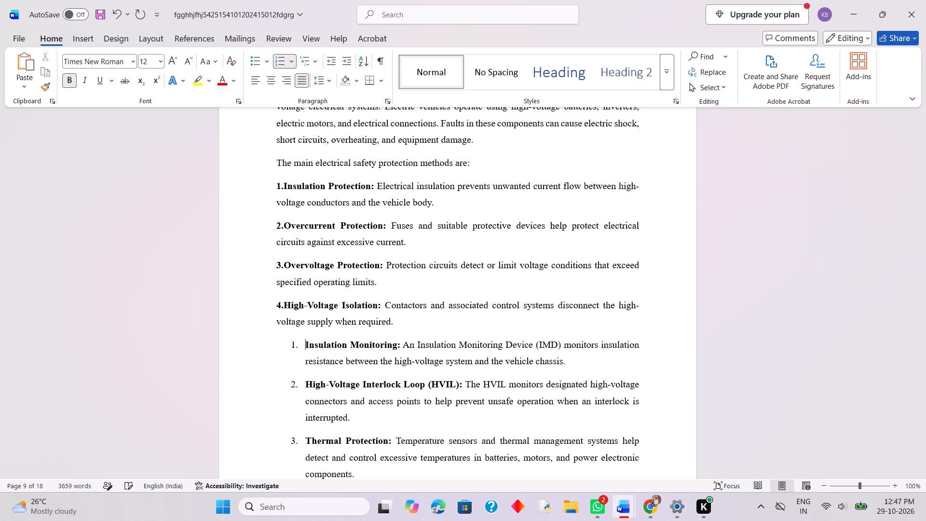
{"action": "key", "text": "BackSpace"}
{"action": "key", "text": "BackSpace"}
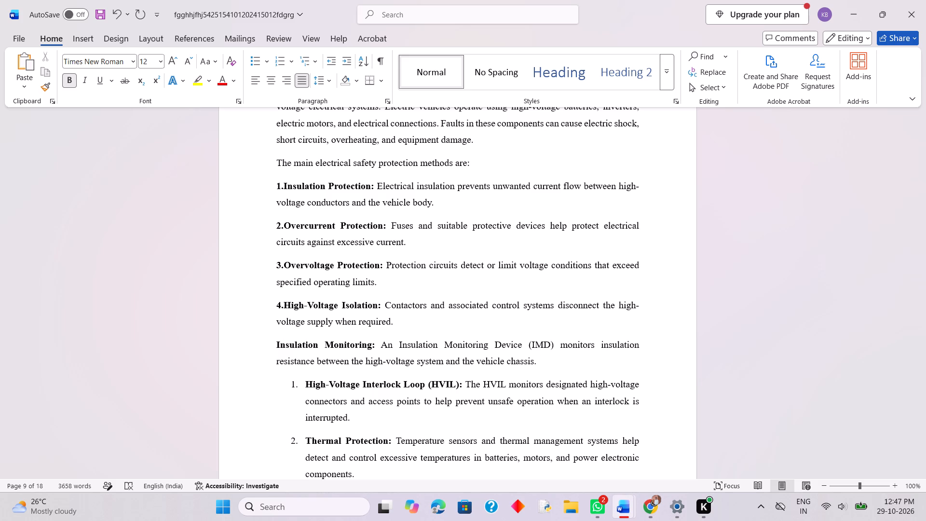
{"action": "key", "text": "5"}
{"action": "key", "text": "period"}
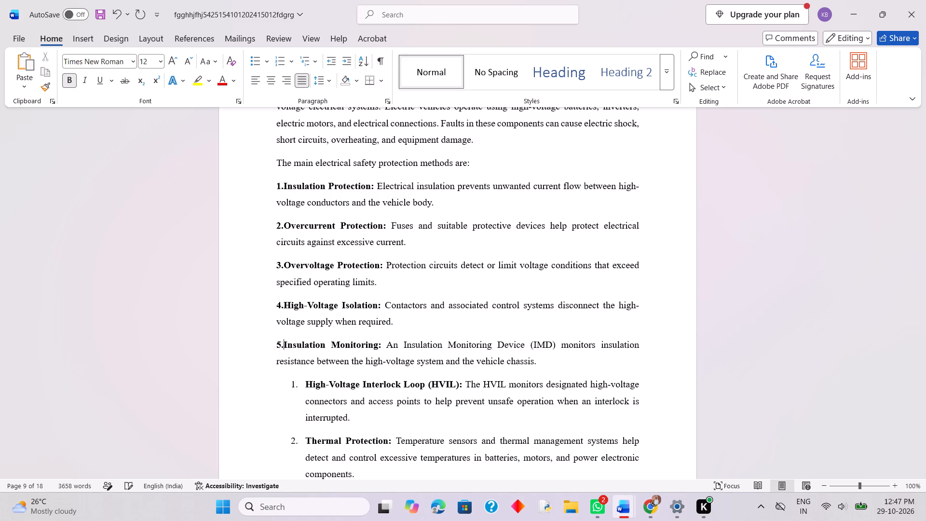
{"action": "key", "text": "Down"}
{"action": "key", "text": "Down"}
{"action": "key", "text": "BackSpace"}
{"action": "key", "text": "BackSpace"}
{"action": "type", "text": "6."}
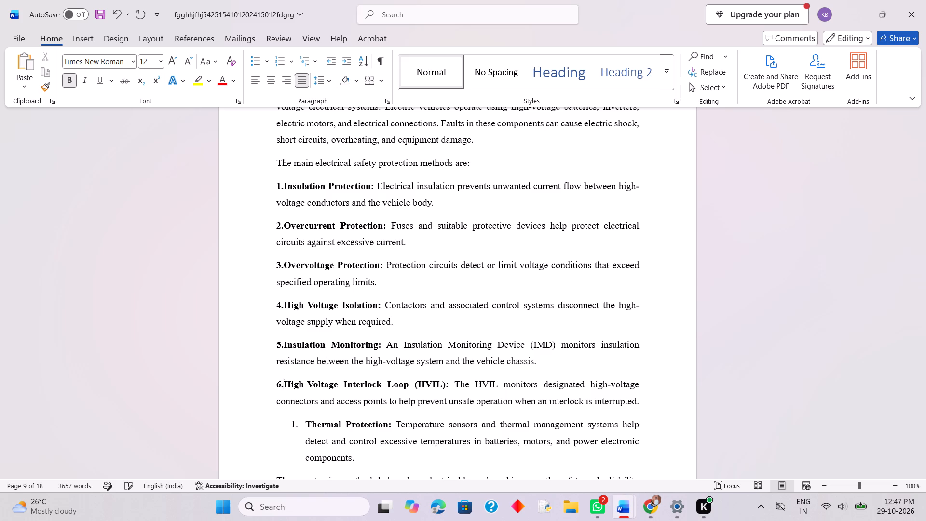
Replace the automatic list number of the last electrical safety protection method, Thermal Protection, with an unindented manual "7.".
{"action": "key", "text": "Down"}
{"action": "key", "text": "Down"}
{"action": "key", "text": "BackSpace"}
{"action": "key", "text": "BackSpace"}
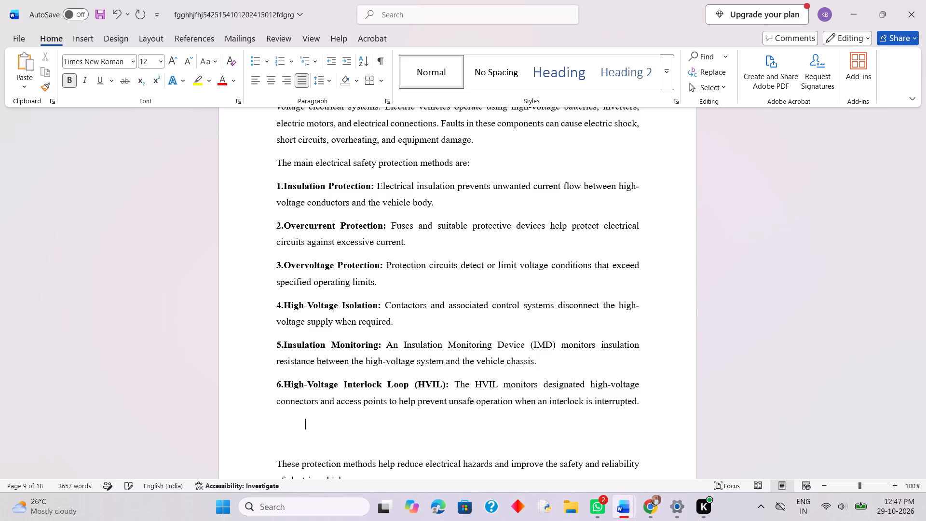
{"action": "type", "text": "7."}
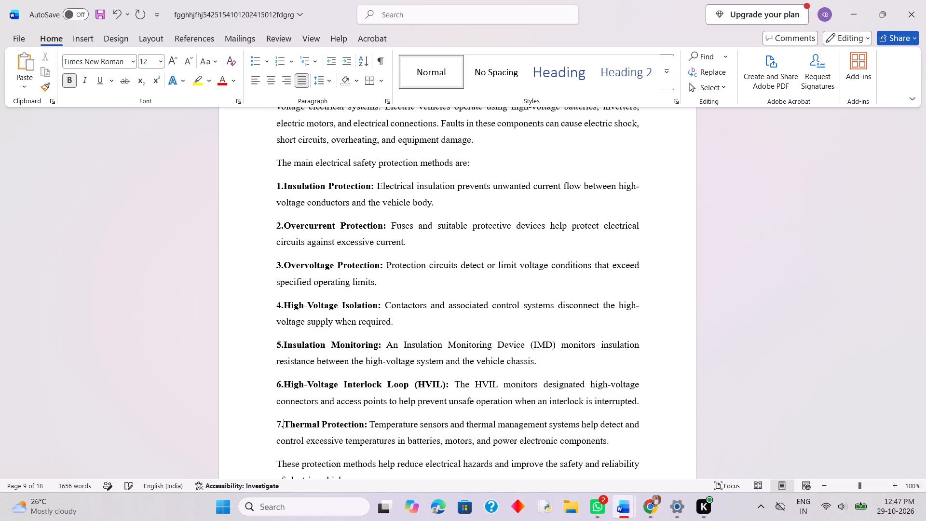
{"action": "key", "text": "Down"}
{"action": "key", "text": "Down"}
{"action": "key", "text": "Down"}
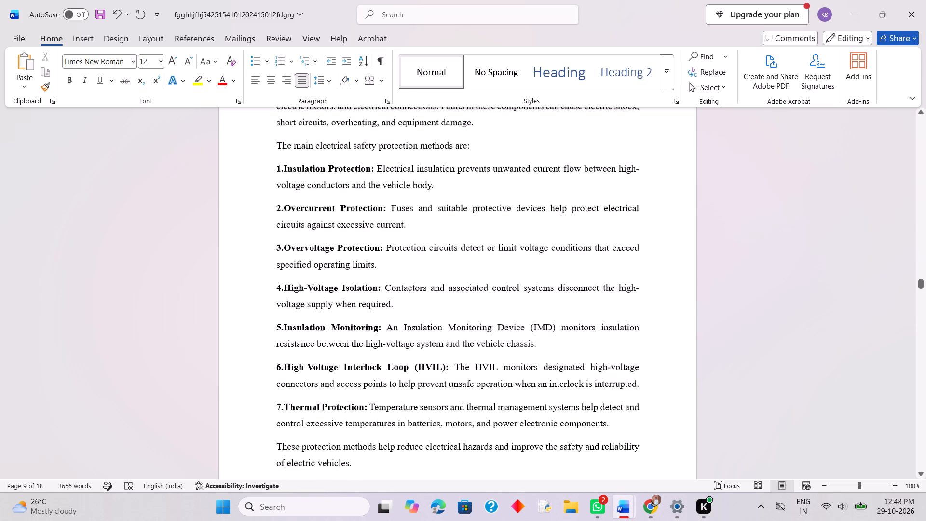
{"action": "scroll", "coordinate": [296, 183], "scroll_direction": "right", "scroll_amount": 1}
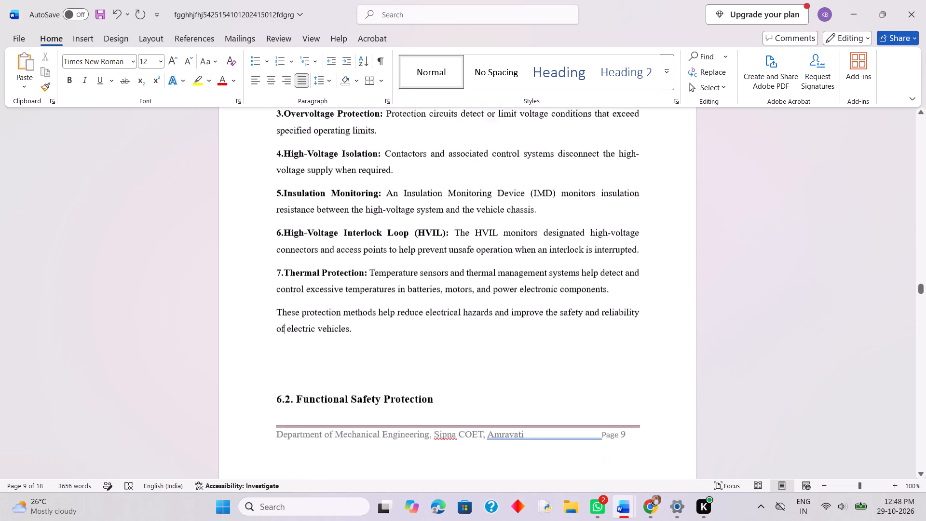
Insert a blank line before the 6.2 Functional Safety Protection heading to move it onto the following page with its text.
{"action": "scroll", "coordinate": [296, 183], "scroll_direction": "right", "scroll_amount": 1}
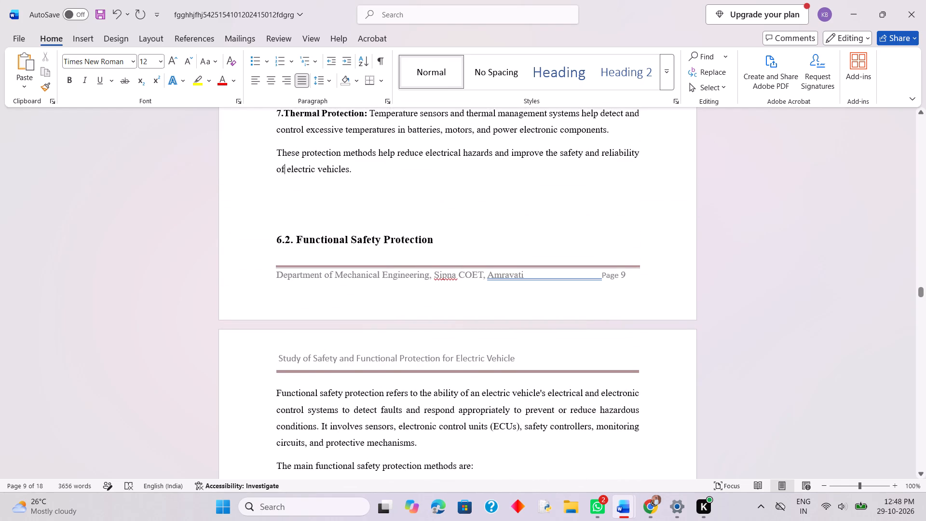
{"action": "left_click", "coordinate": [273, 236]}
{"action": "key", "text": "Return"}
Review the report's layout and list numbering from the Introduction through the Fault Response Mechanism section.
{"action": "scroll", "coordinate": [421, 384], "scroll_direction": "down", "scroll_amount": 1}
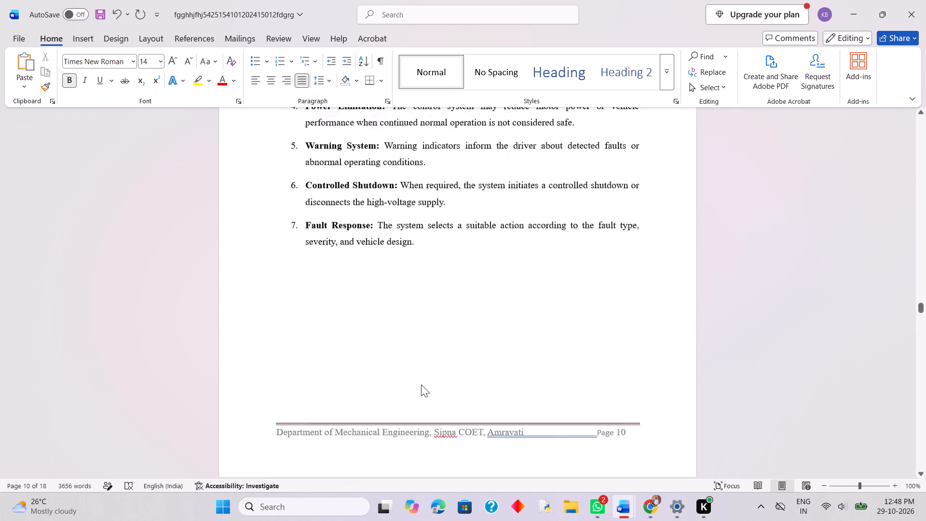
{"action": "scroll", "coordinate": [421, 384], "scroll_direction": "down", "scroll_amount": 1}
{"action": "scroll", "coordinate": [421, 384], "scroll_direction": "right", "scroll_amount": 1}
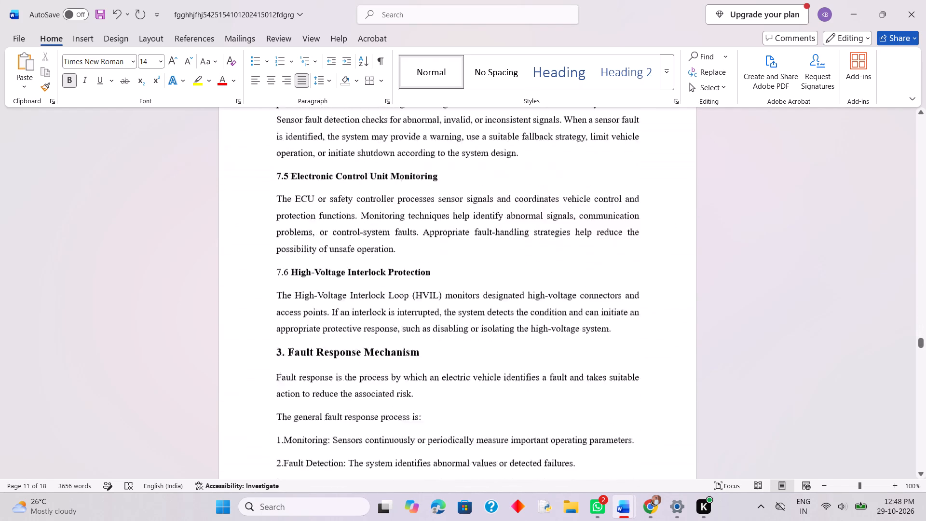
{"action": "scroll", "coordinate": [421, 384], "scroll_direction": "right", "scroll_amount": 1}
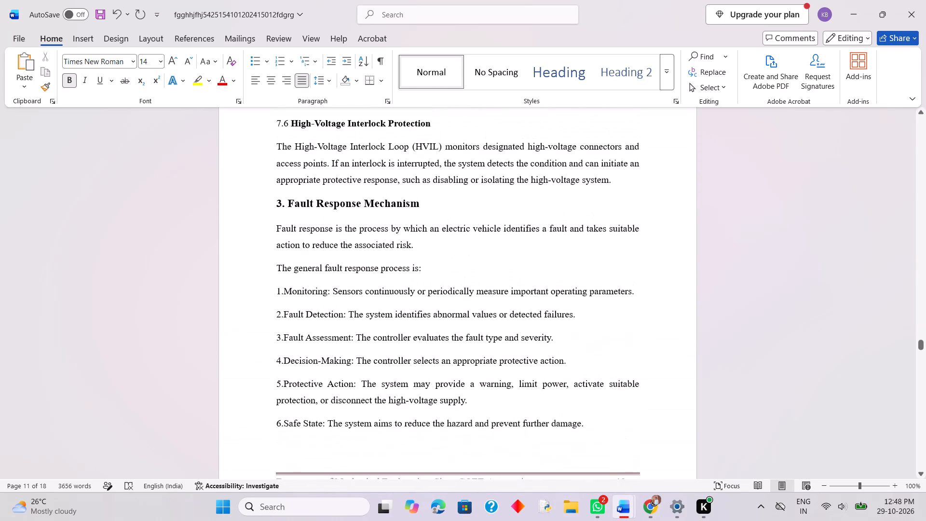
{"action": "scroll", "coordinate": [421, 384], "scroll_direction": "right", "scroll_amount": 1}
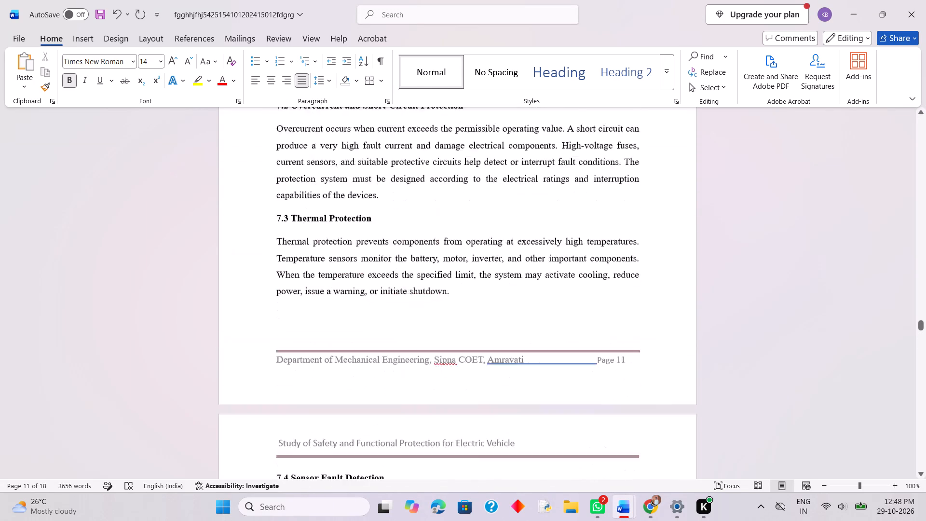
{"action": "scroll", "coordinate": [421, 384], "scroll_direction": "right", "scroll_amount": 1}
{"action": "scroll", "coordinate": [421, 384], "scroll_direction": "up", "scroll_amount": 1}
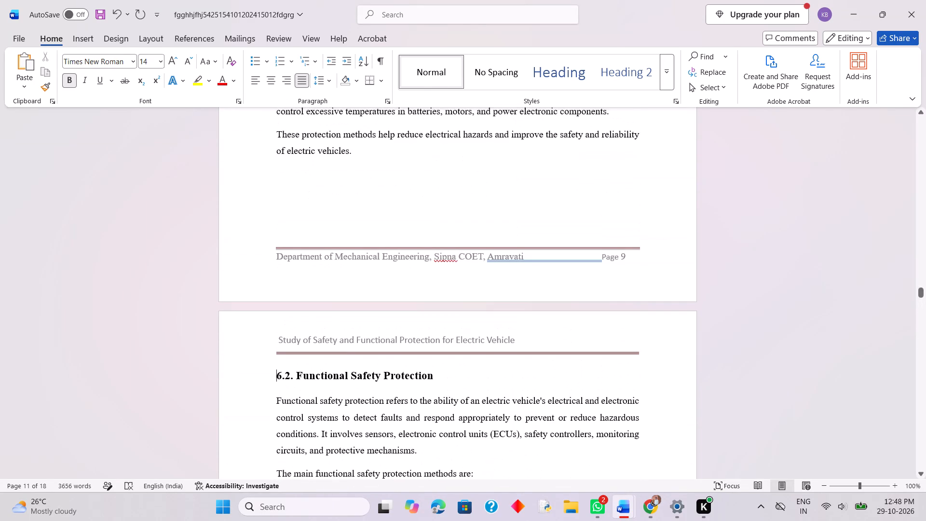
{"action": "scroll", "coordinate": [421, 384], "scroll_direction": "up", "scroll_amount": 2}
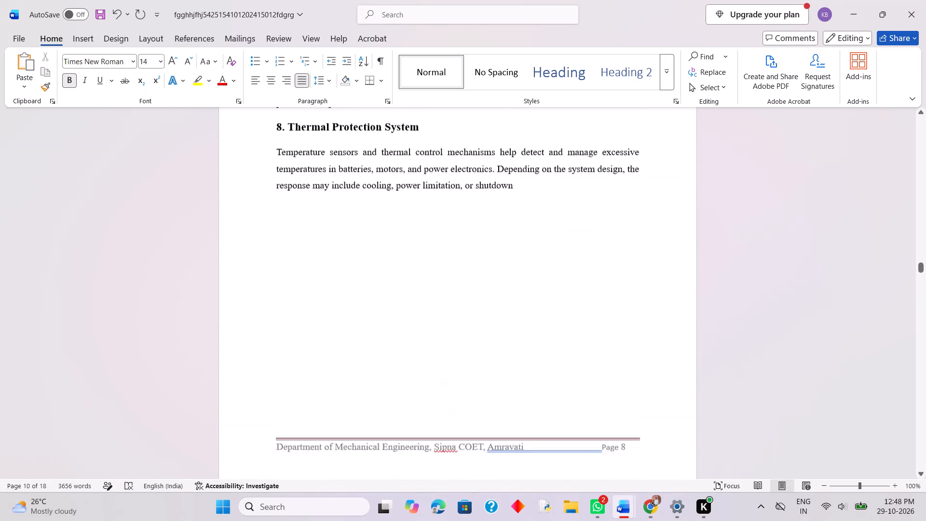
{"action": "scroll", "coordinate": [421, 384], "scroll_direction": "up", "scroll_amount": 12}
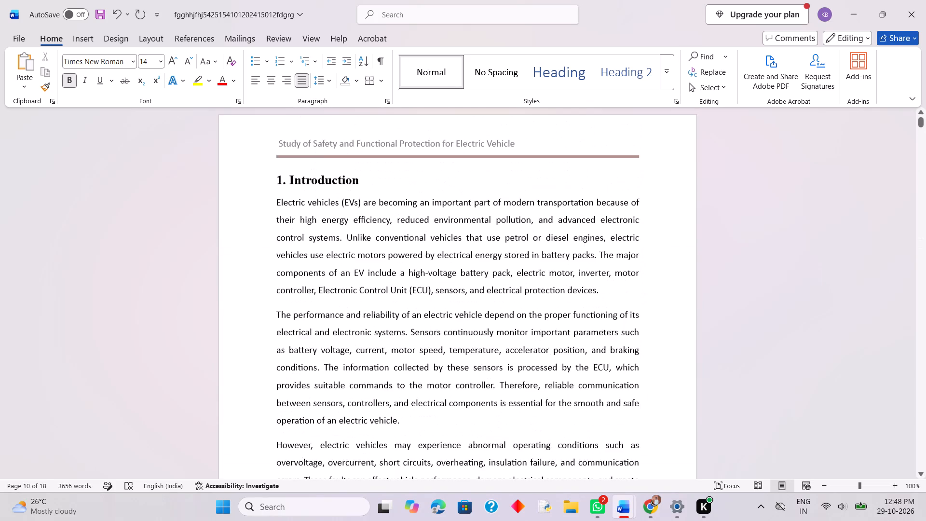
{"action": "scroll", "coordinate": [421, 384], "scroll_direction": "down", "scroll_amount": 5}
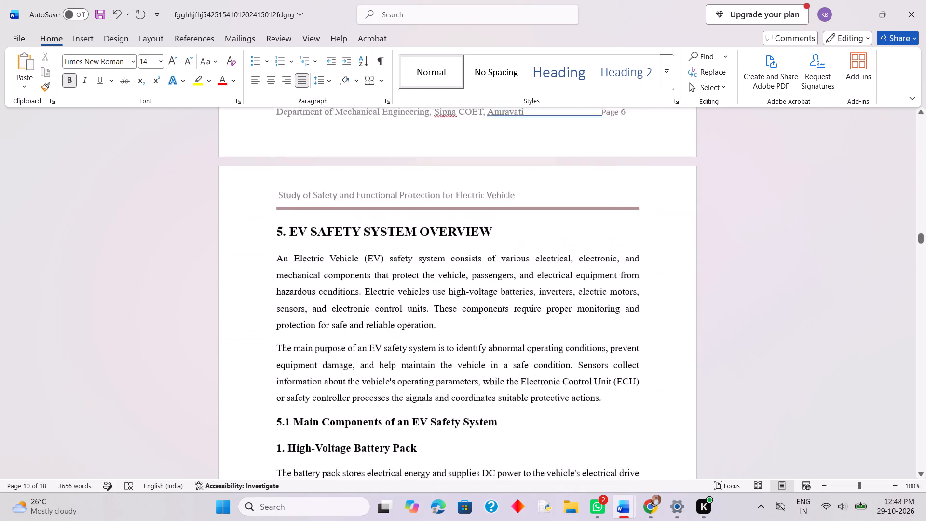
{"action": "scroll", "coordinate": [421, 384], "scroll_direction": "down", "scroll_amount": 1}
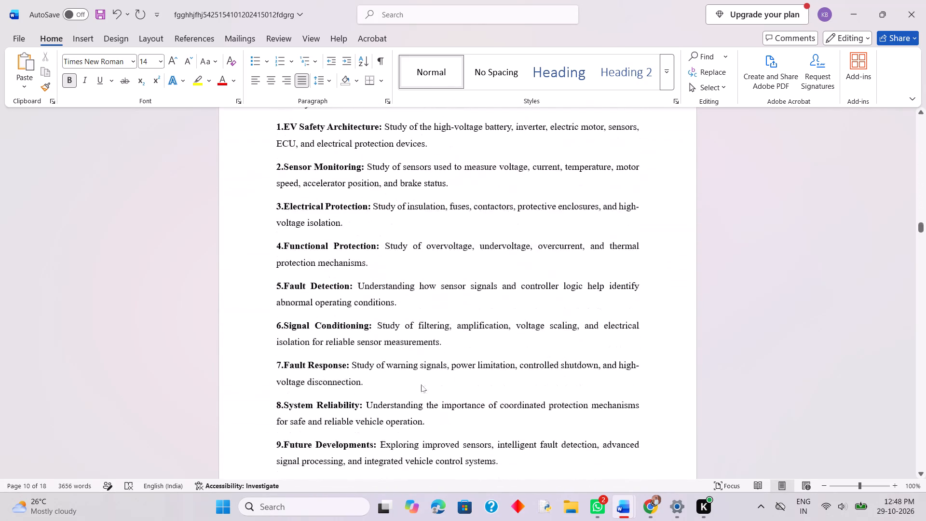
{"action": "scroll", "coordinate": [421, 384], "scroll_direction": "down", "scroll_amount": 2}
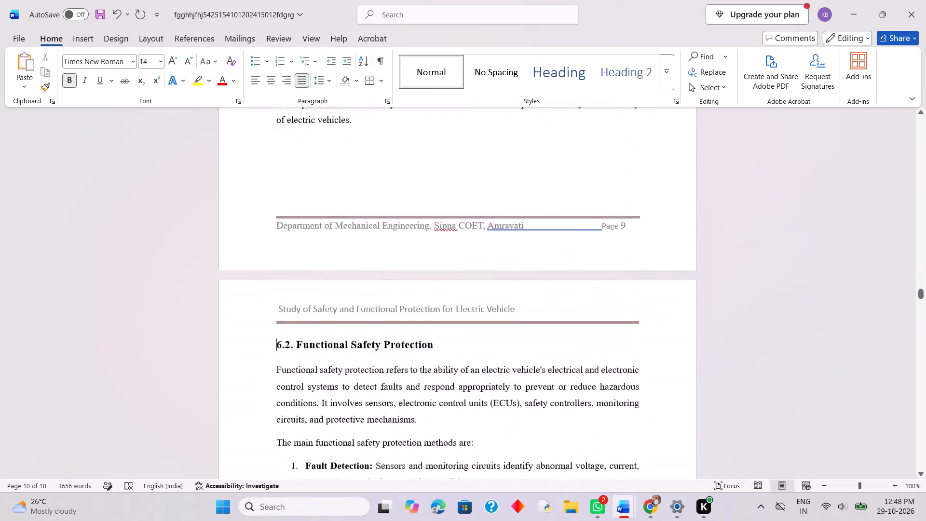
Replace the automatic list numbers of the Fault Detection and Sensor Fault Monitoring items in section 6.2 with unindented manual numbers "1." and "2.".
{"action": "scroll", "coordinate": [421, 384], "scroll_direction": "down", "scroll_amount": 1}
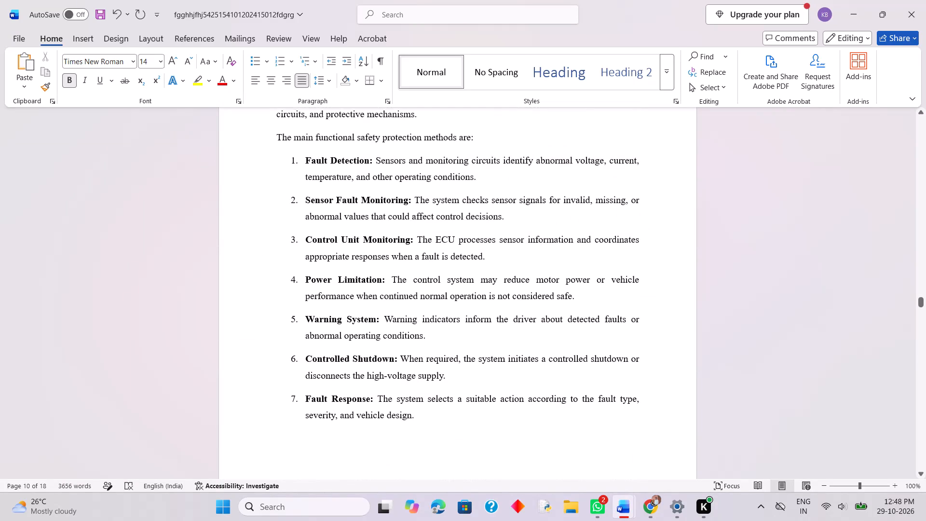
{"action": "left_click", "coordinate": [303, 163]}
{"action": "key", "text": "BackSpace"}
{"action": "key", "text": "BackSpace"}
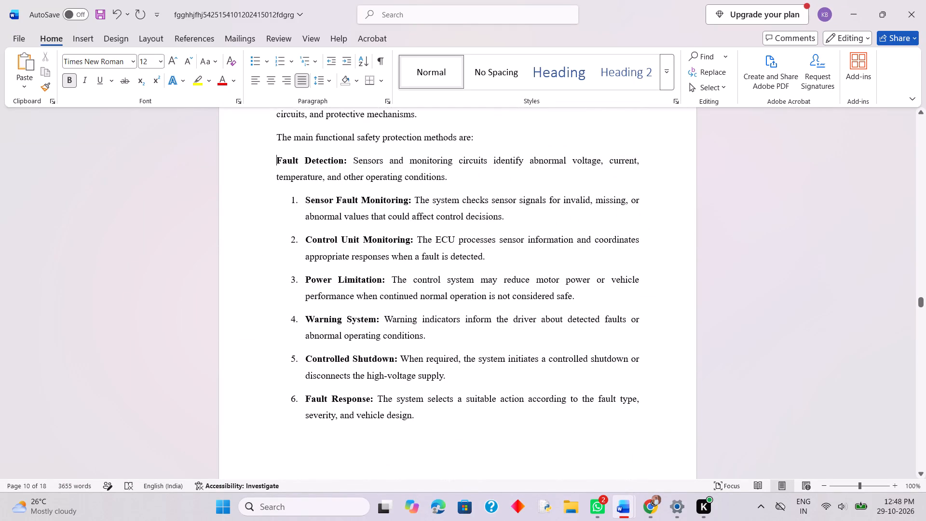
{"action": "key", "text": "period"}
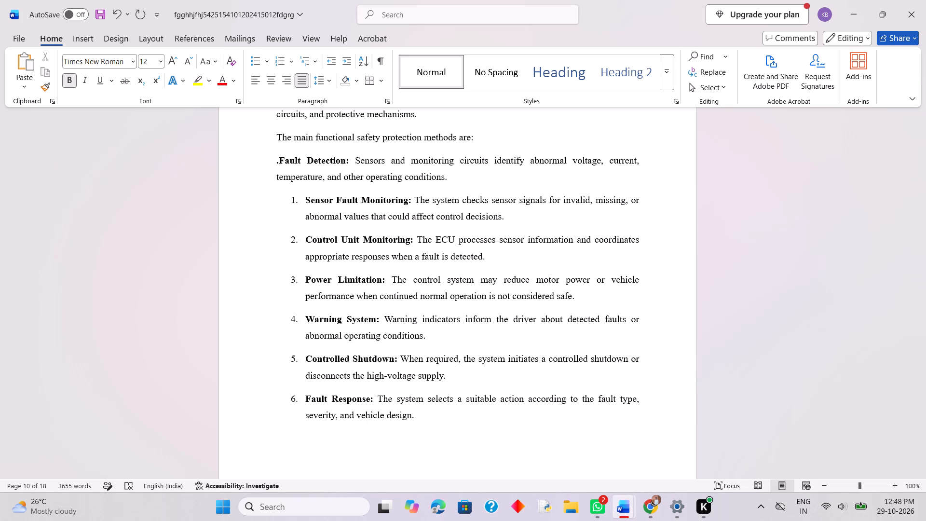
{"action": "key", "text": "BackSpace"}
{"action": "type", "text": "1."}
{"action": "key", "text": "Down"}
{"action": "key", "text": "Up"}
{"action": "key", "text": "Down"}
{"action": "key", "text": "Down"}
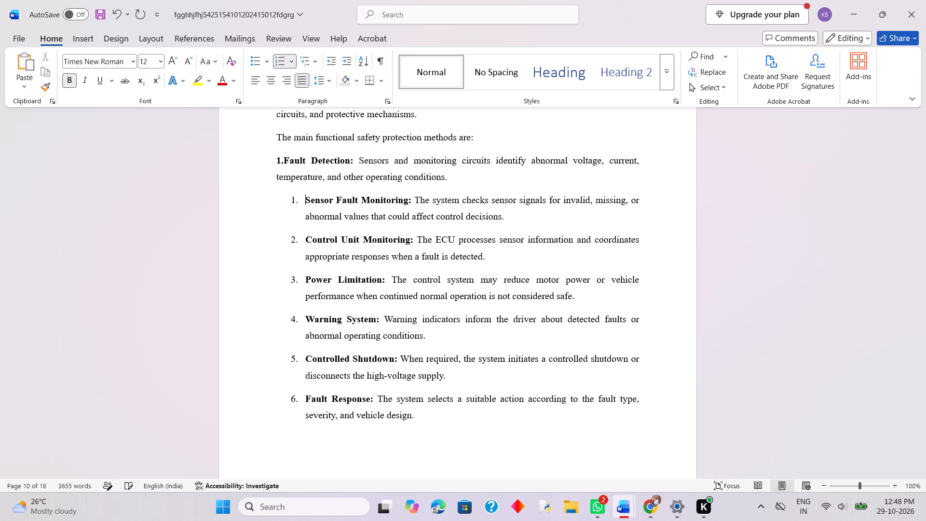
{"action": "key", "text": "BackSpace"}
{"action": "key", "text": "BackSpace"}
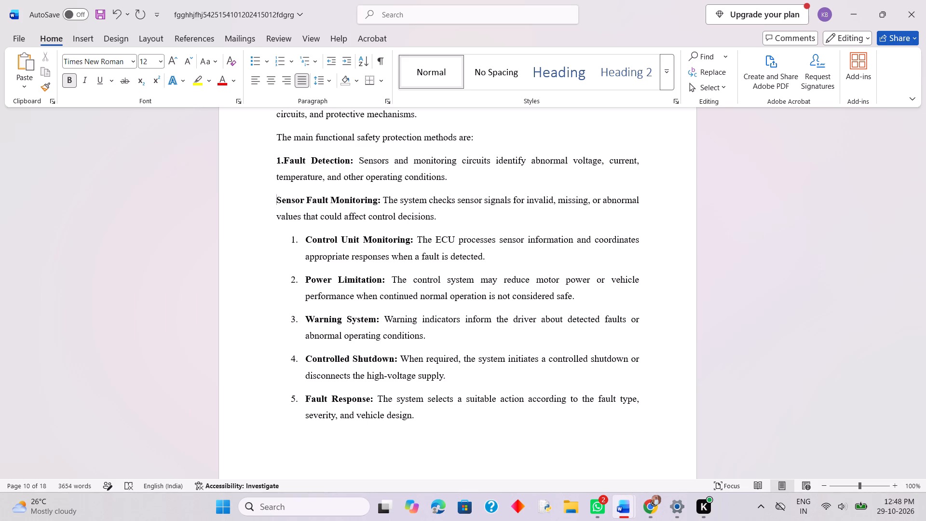
{"action": "type", "text": "2."}
Replace the automatic list numbers of the Control Unit Monitoring and Power Limitation items with unindented manual numbers "3." and "4.".
{"action": "key", "text": "Down"}
{"action": "key", "text": "Down"}
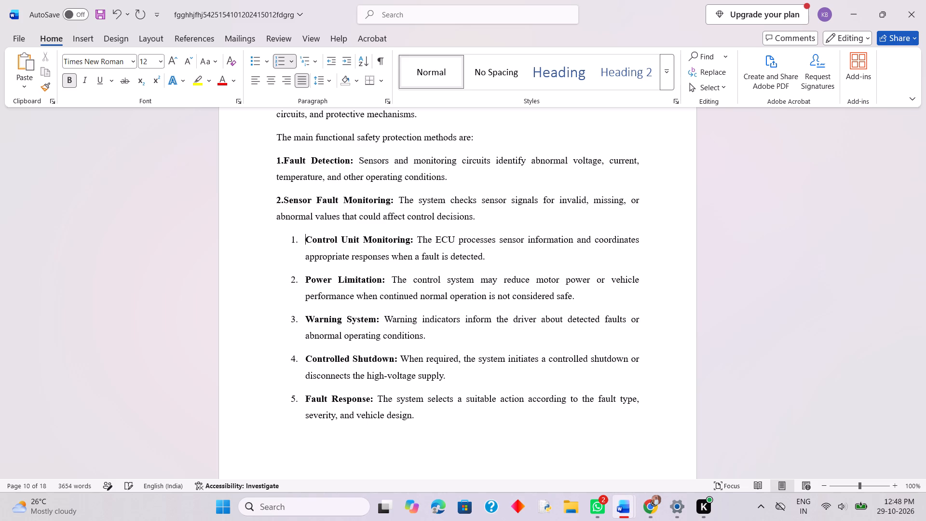
{"action": "key", "text": "BackSpace"}
{"action": "key", "text": "BackSpace"}
{"action": "type", "text": "3."}
{"action": "key", "text": "Down"}
{"action": "key", "text": "Down"}
{"action": "key", "text": "BackSpace"}
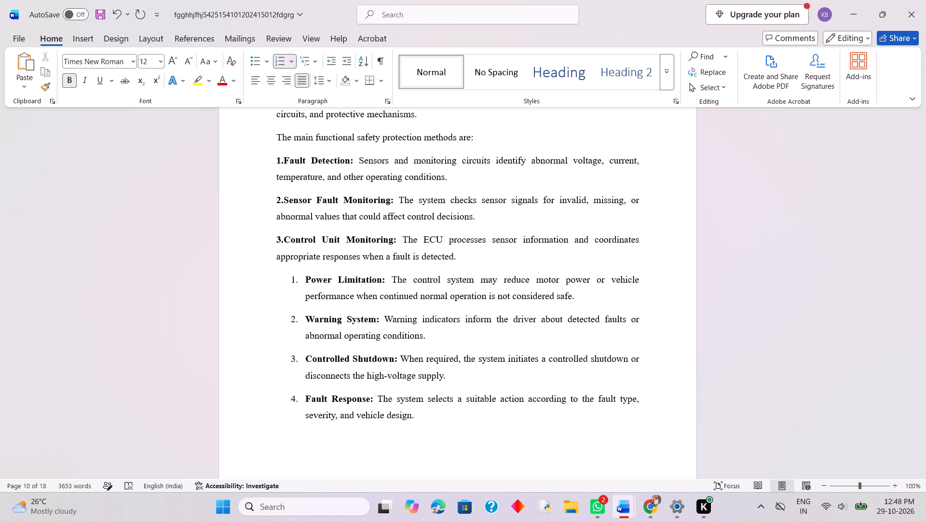
{"action": "key", "text": "BackSpace"}
{"action": "type", "text": "4."}
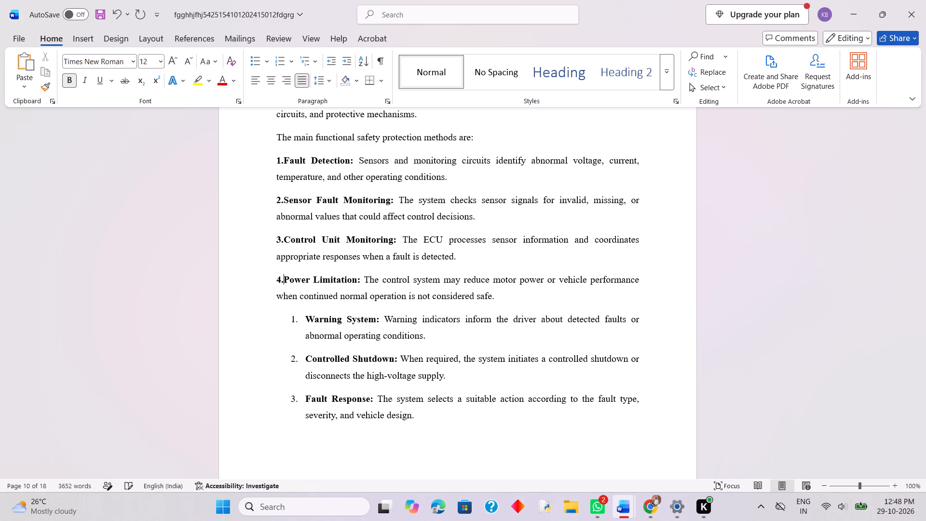
Replace the automatic list numbers of the Warning System and Controlled Shutdown items with unindented manual numbers "5." and "6.".
{"action": "key", "text": "Down"}
{"action": "key", "text": "Down"}
{"action": "key", "text": "BackSpace"}
{"action": "key", "text": "BackSpace"}
{"action": "type", "text": "5."}
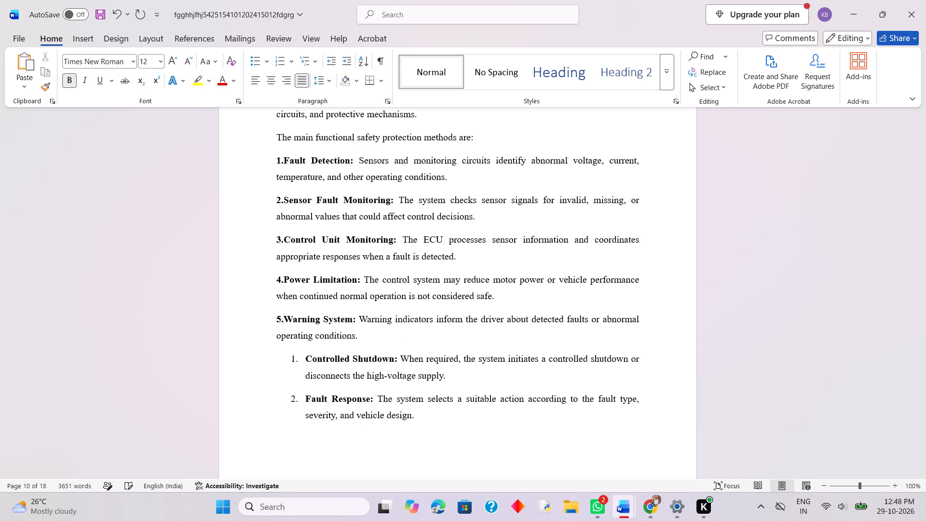
{"action": "key", "text": "Down"}
{"action": "key", "text": "Down"}
{"action": "key", "text": "BackSpace"}
{"action": "key", "text": "BackSpace"}
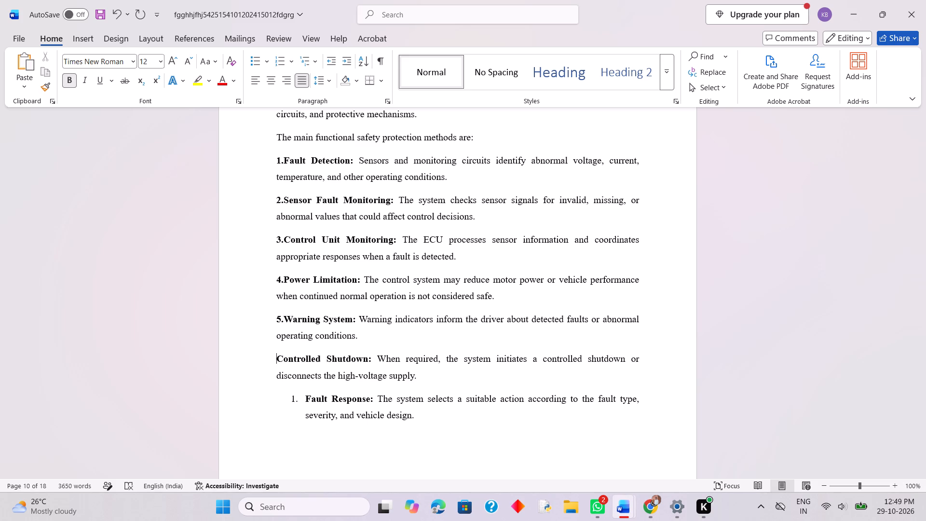
{"action": "type", "text": "6."}
Replace the automatic list number of the last functional safety method, Fault Response, with an unindented manual "6.".
{"action": "key", "text": "Down"}
{"action": "key", "text": "Down"}
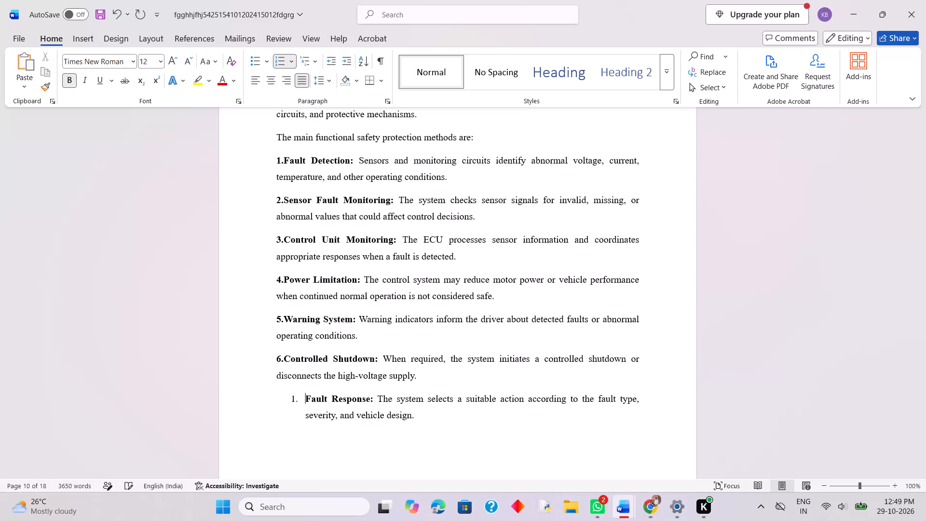
{"action": "key", "text": "BackSpace"}
{"action": "key", "text": "BackSpace"}
{"action": "type", "text": "6."}
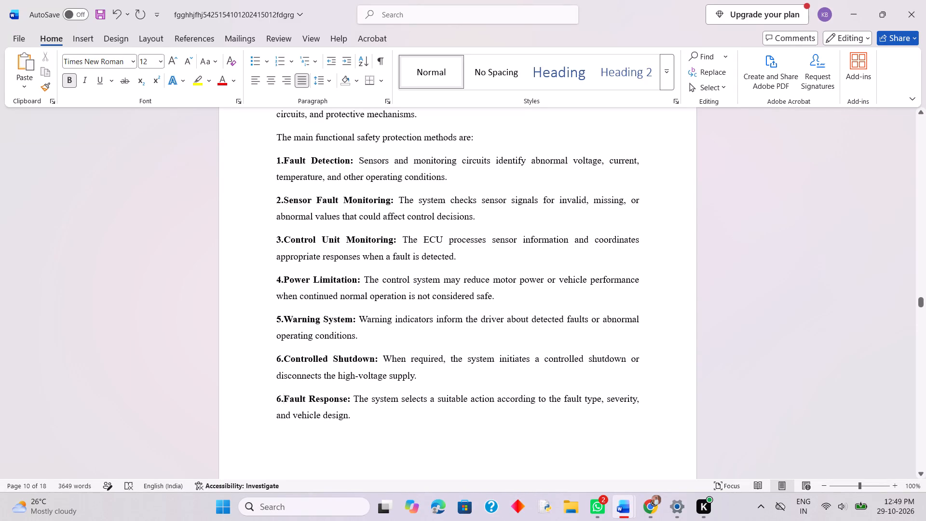
{"action": "left_click", "coordinate": [433, 425]}
Review the formatted report pages from section 7.1 back up to the Introduction.
{"action": "scroll", "coordinate": [433, 425], "scroll_direction": "up", "scroll_amount": 1}
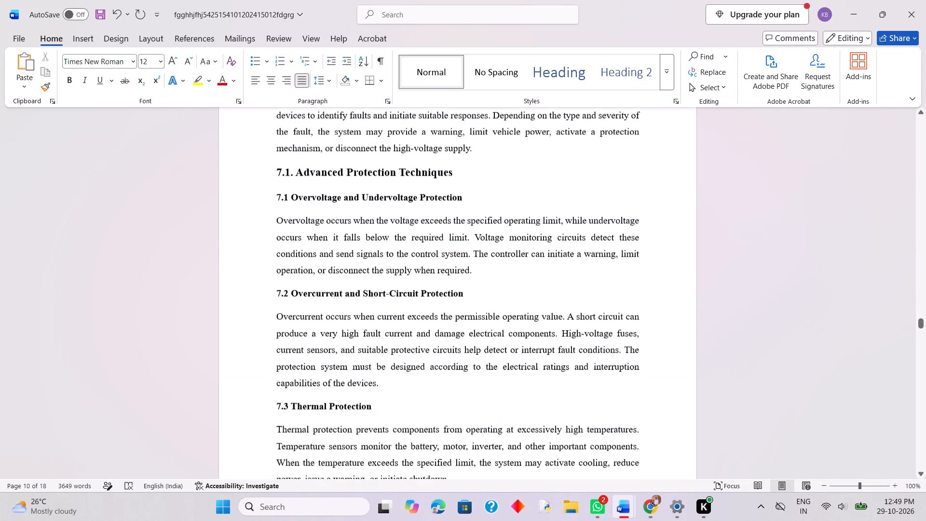
{"action": "scroll", "coordinate": [433, 425], "scroll_direction": "up", "scroll_amount": 1}
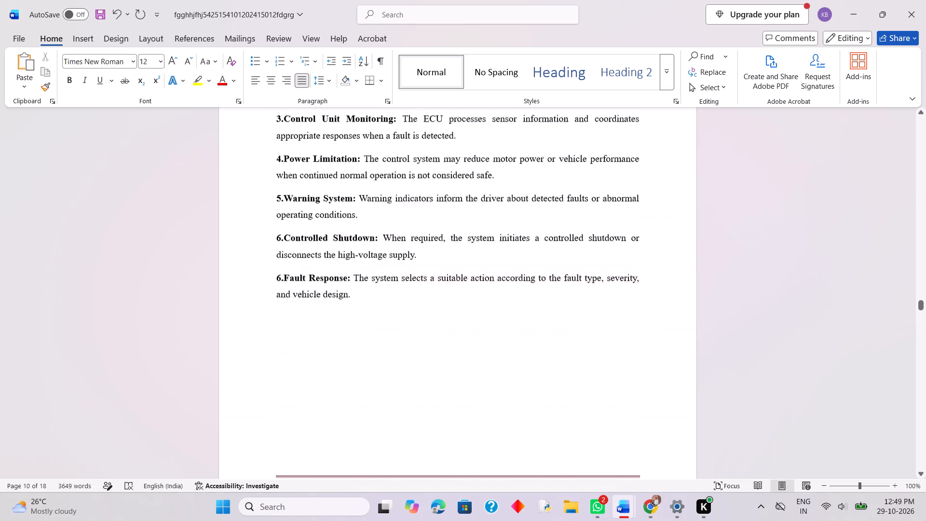
{"action": "scroll", "coordinate": [433, 425], "scroll_direction": "up", "scroll_amount": 2}
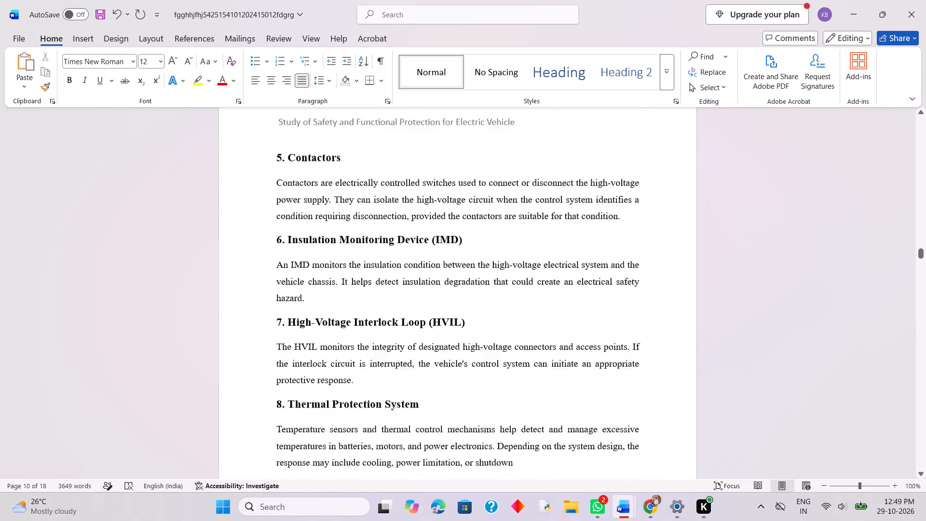
{"action": "scroll", "coordinate": [433, 425], "scroll_direction": "up", "scroll_amount": 4}
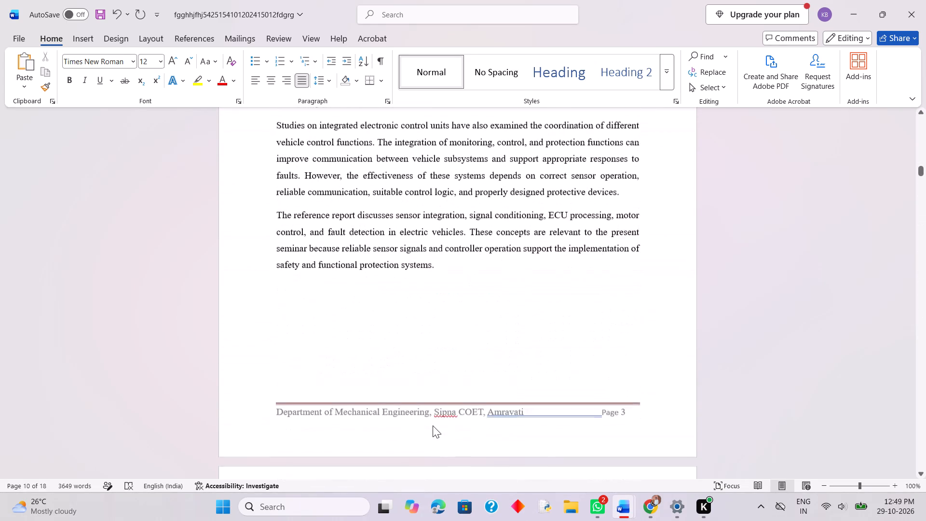
{"action": "scroll", "coordinate": [433, 425], "scroll_direction": "up", "scroll_amount": 2}
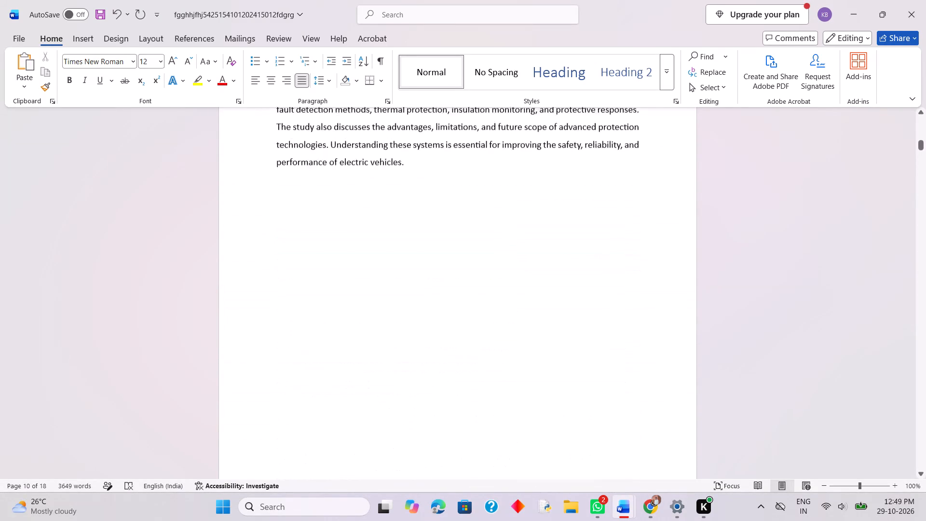
{"action": "scroll", "coordinate": [433, 425], "scroll_direction": "up", "scroll_amount": 2}
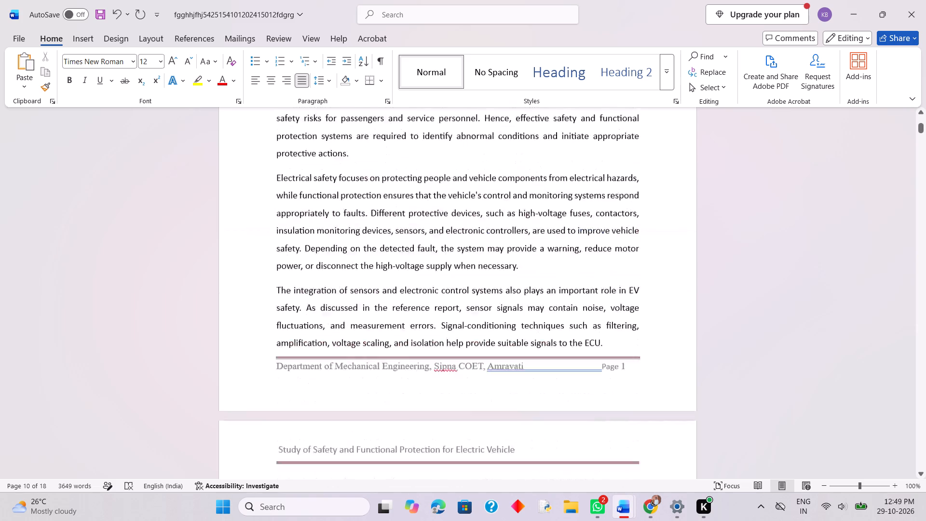
{"action": "scroll", "coordinate": [433, 425], "scroll_direction": "up", "scroll_amount": 1}
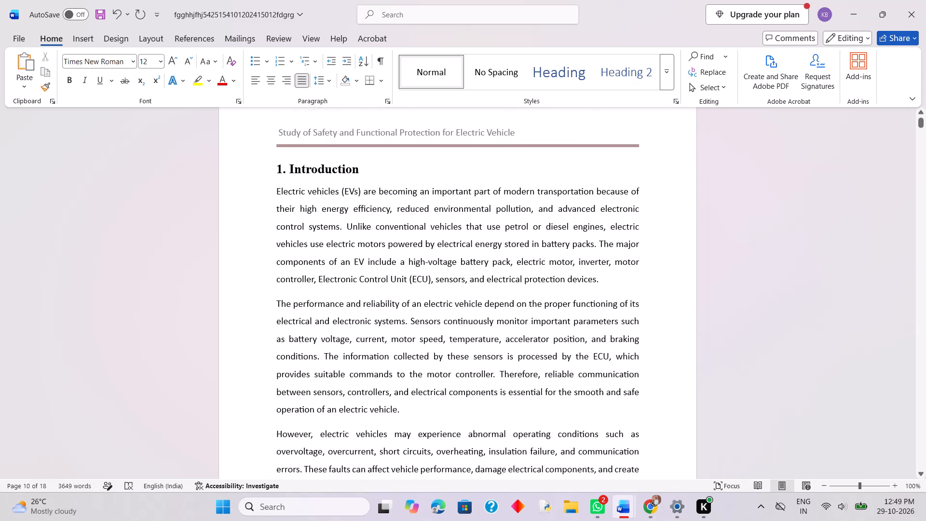
Review the formatting of the report pages from the Introduction through the numbered sections to the Conclusion and References.
{"action": "scroll", "coordinate": [433, 425], "scroll_direction": "down", "scroll_amount": 3}
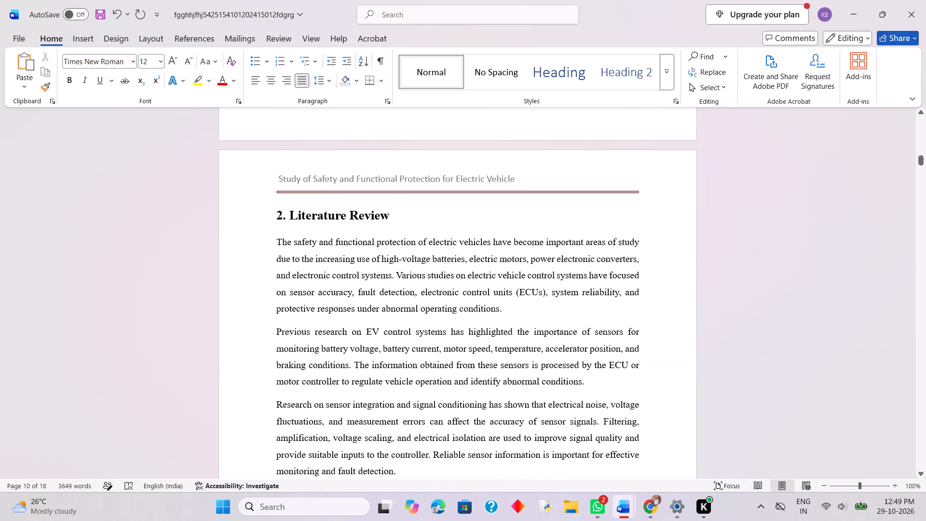
{"action": "scroll", "coordinate": [433, 425], "scroll_direction": "down", "scroll_amount": 2}
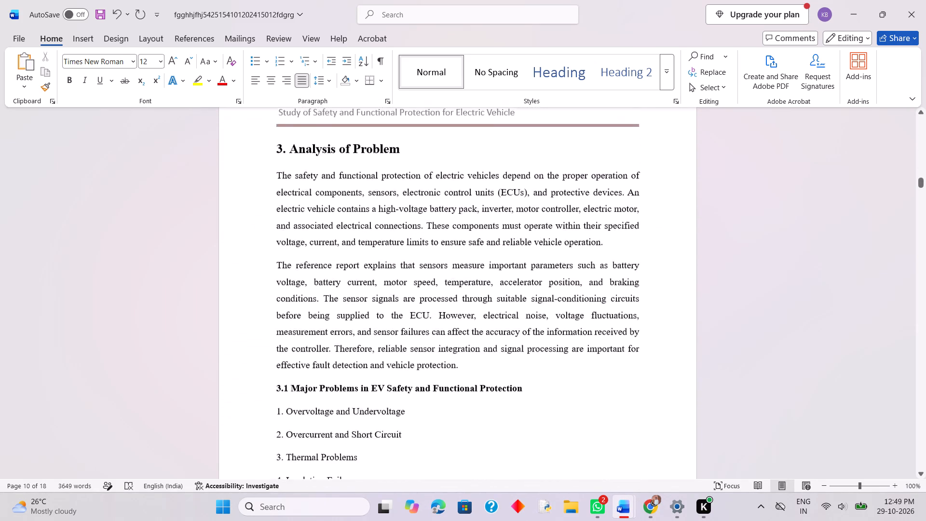
{"action": "scroll", "coordinate": [433, 425], "scroll_direction": "down", "scroll_amount": 2}
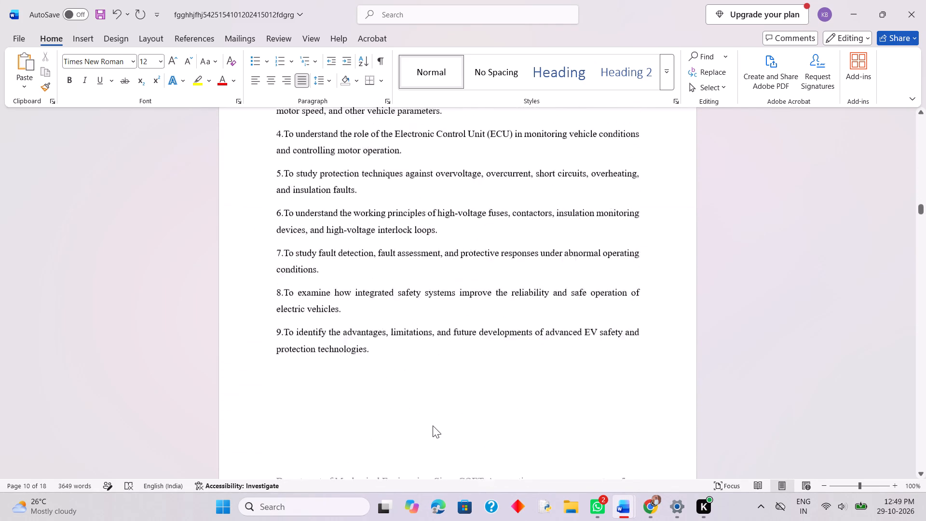
{"action": "scroll", "coordinate": [433, 425], "scroll_direction": "down", "scroll_amount": 2}
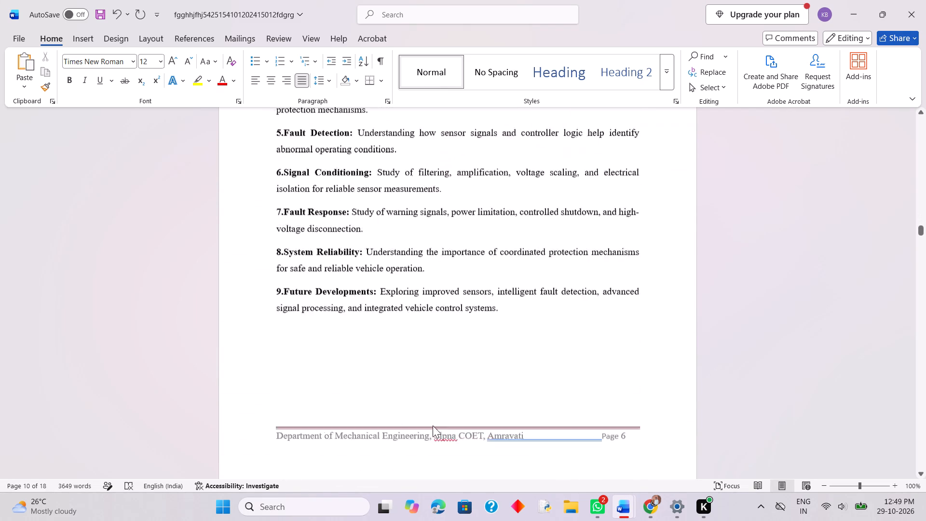
{"action": "scroll", "coordinate": [433, 425], "scroll_direction": "down", "scroll_amount": 2}
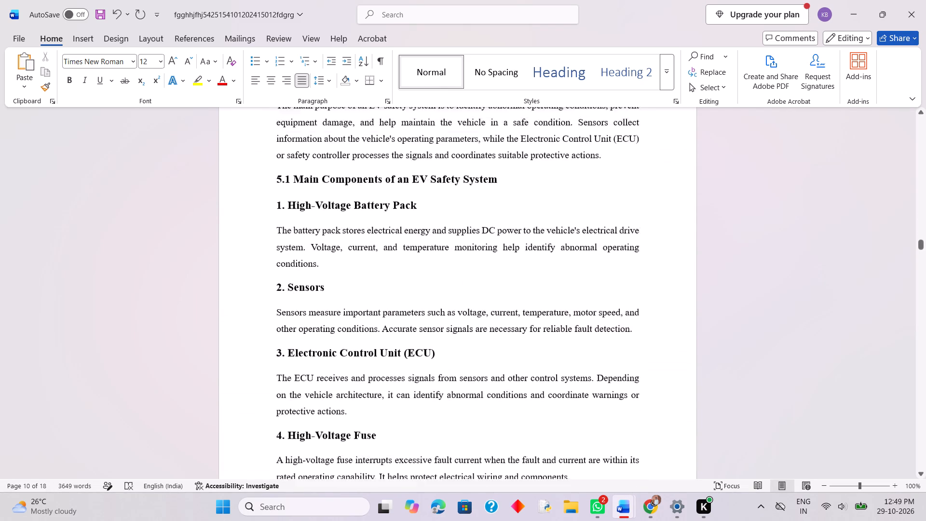
{"action": "scroll", "coordinate": [433, 425], "scroll_direction": "down", "scroll_amount": 1}
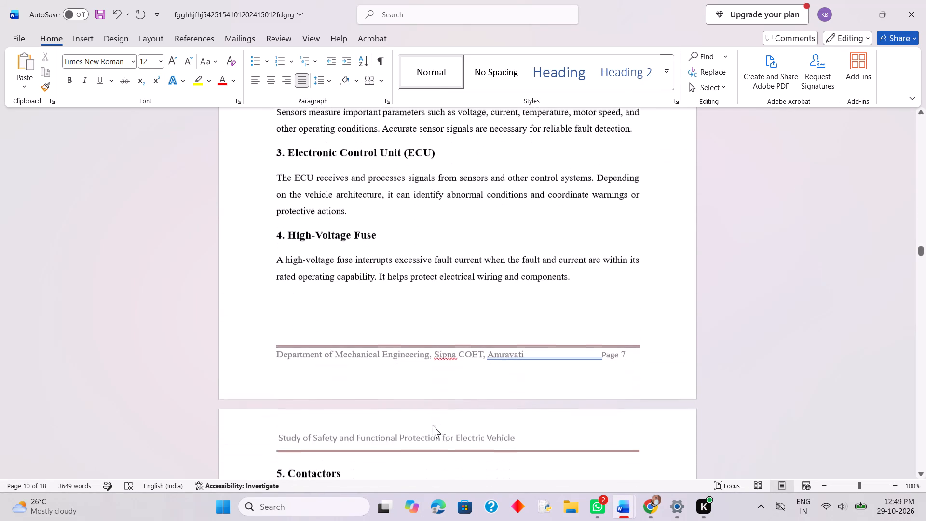
{"action": "scroll", "coordinate": [433, 425], "scroll_direction": "down", "scroll_amount": 2}
{"action": "scroll", "coordinate": [444, 385], "scroll_direction": "down", "scroll_amount": 1}
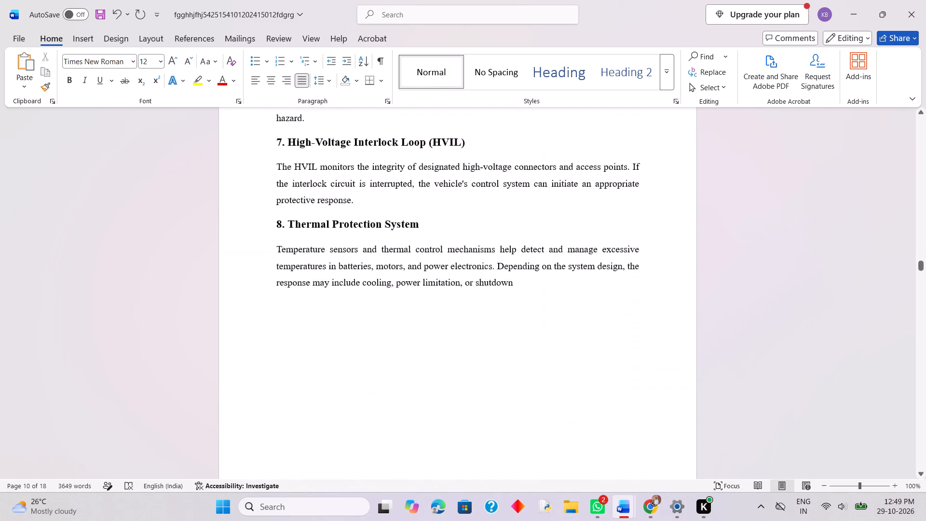
{"action": "scroll", "coordinate": [444, 385], "scroll_direction": "down", "scroll_amount": 1}
{"action": "scroll", "coordinate": [444, 385], "scroll_direction": "right", "scroll_amount": 1}
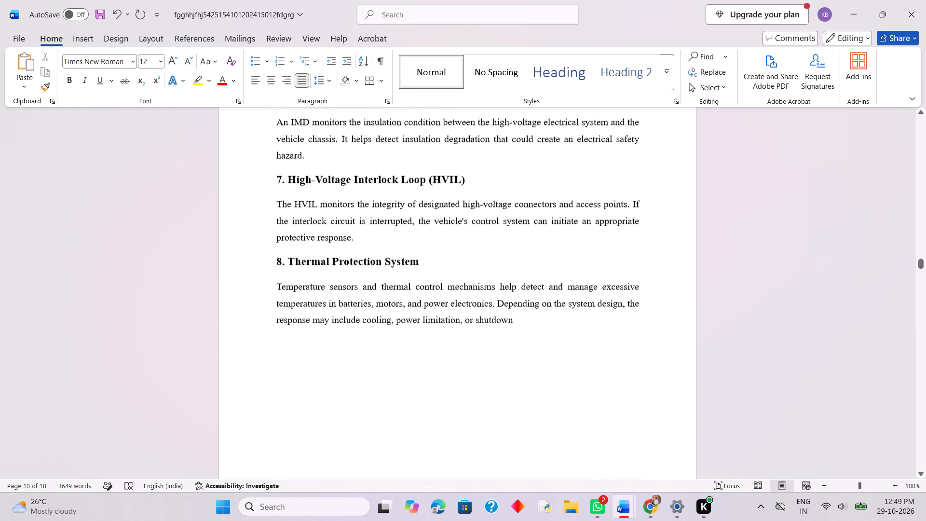
{"action": "scroll", "coordinate": [444, 385], "scroll_direction": "right", "scroll_amount": 1}
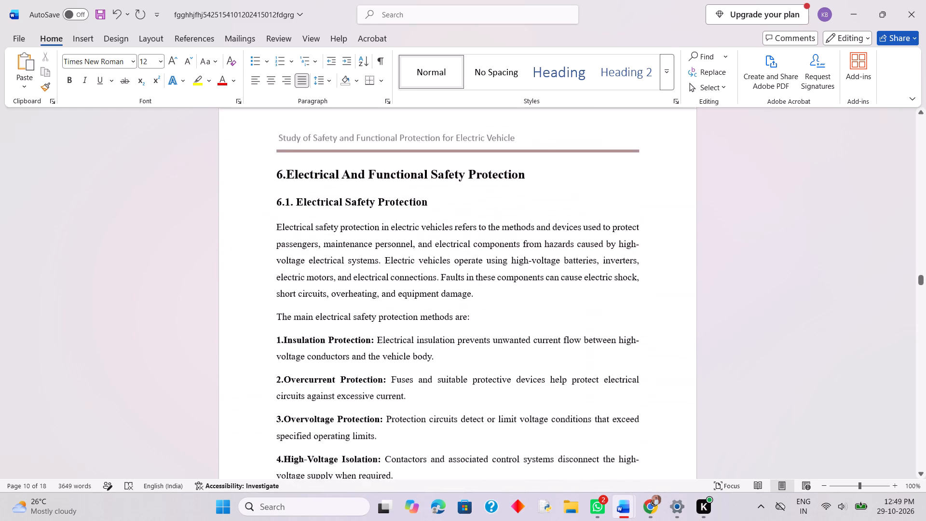
{"action": "scroll", "coordinate": [444, 385], "scroll_direction": "right", "scroll_amount": 1}
{"action": "scroll", "coordinate": [444, 385], "scroll_direction": "down", "scroll_amount": 1}
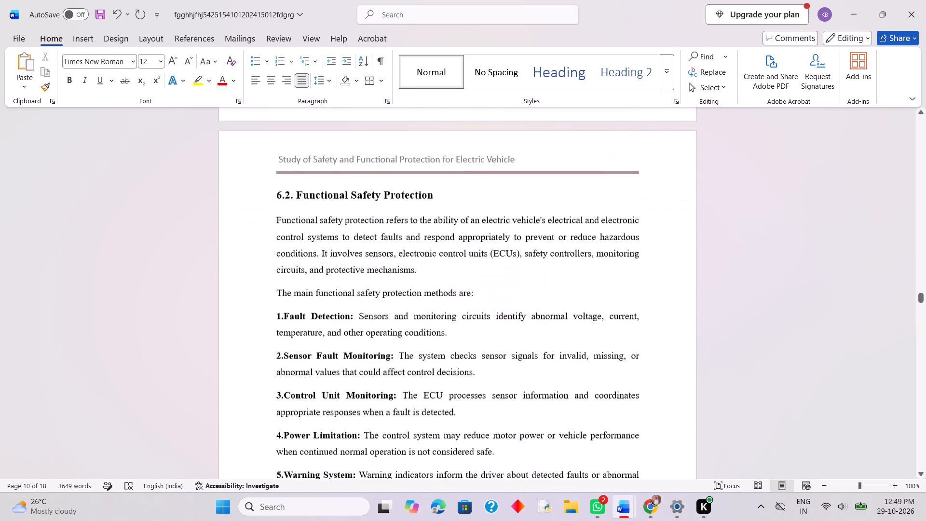
{"action": "scroll", "coordinate": [444, 385], "scroll_direction": "down", "scroll_amount": 2}
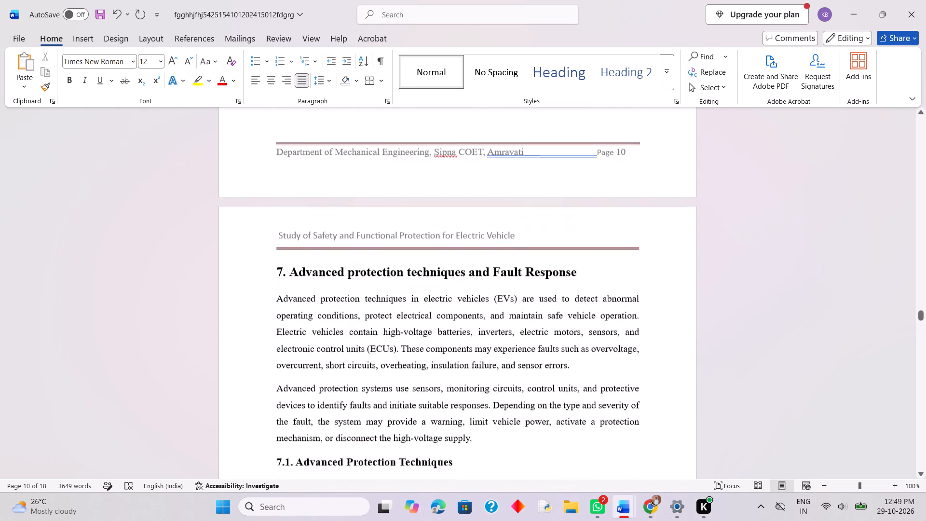
{"action": "scroll", "coordinate": [444, 385], "scroll_direction": "down", "scroll_amount": 2}
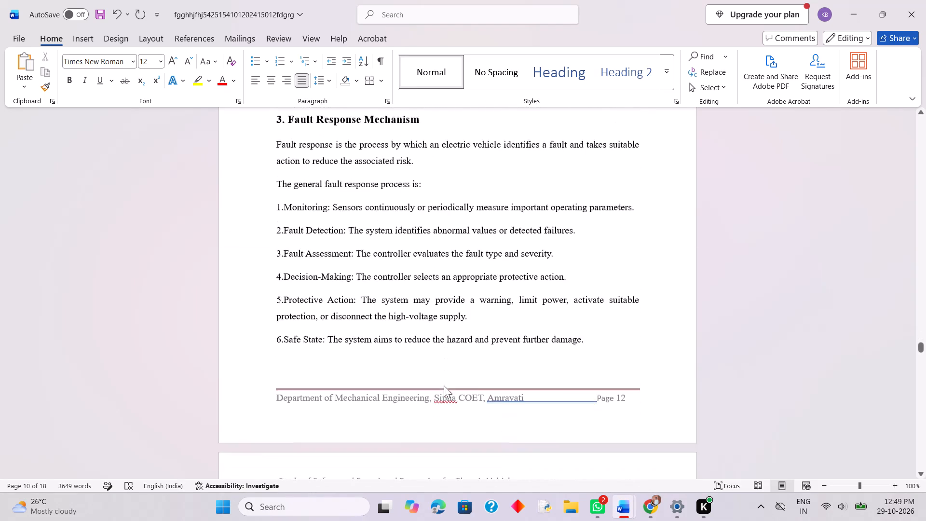
{"action": "scroll", "coordinate": [444, 385], "scroll_direction": "down", "scroll_amount": 2}
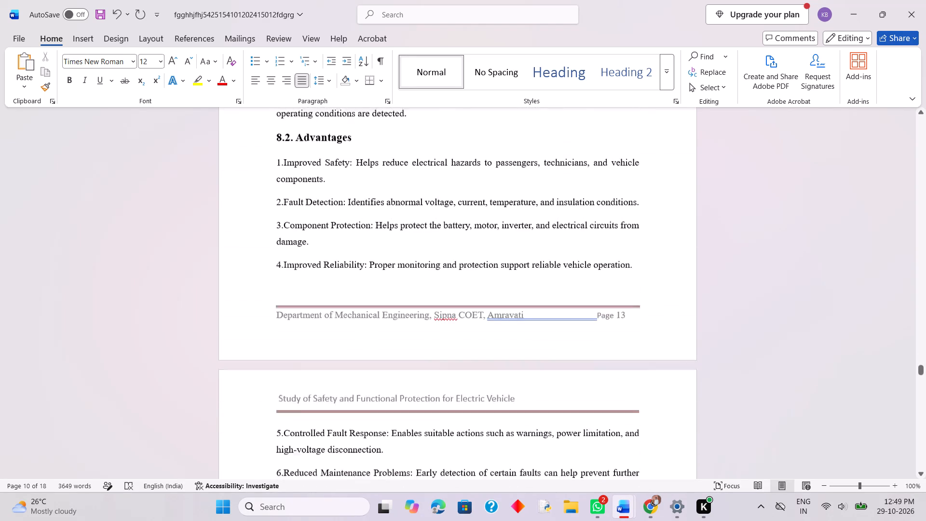
{"action": "scroll", "coordinate": [444, 385], "scroll_direction": "down", "scroll_amount": 3}
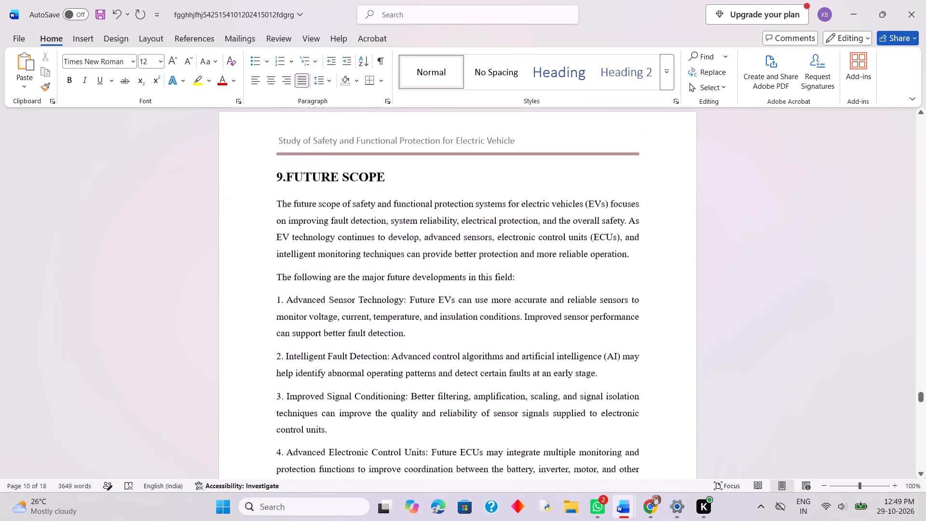
{"action": "scroll", "coordinate": [444, 385], "scroll_direction": "down", "scroll_amount": 3}
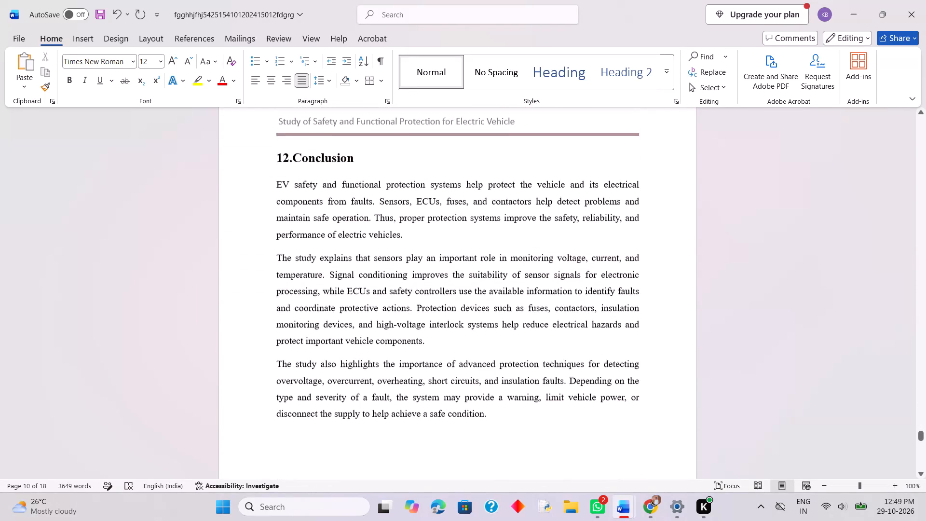
Rewrite the all-capitals heading of section 11 in title case as "11.Results".
{"action": "scroll", "coordinate": [444, 385], "scroll_direction": "up", "scroll_amount": 1}
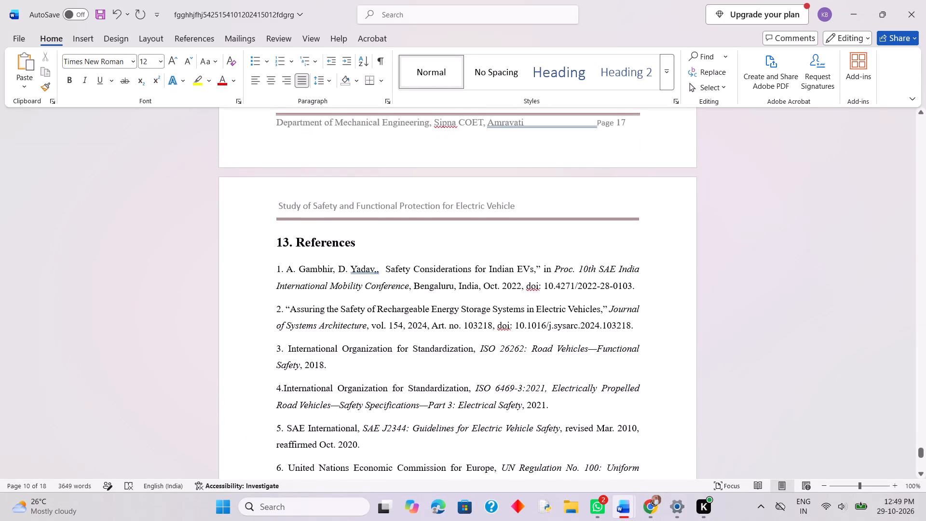
{"action": "scroll", "coordinate": [444, 385], "scroll_direction": "up", "scroll_amount": 1}
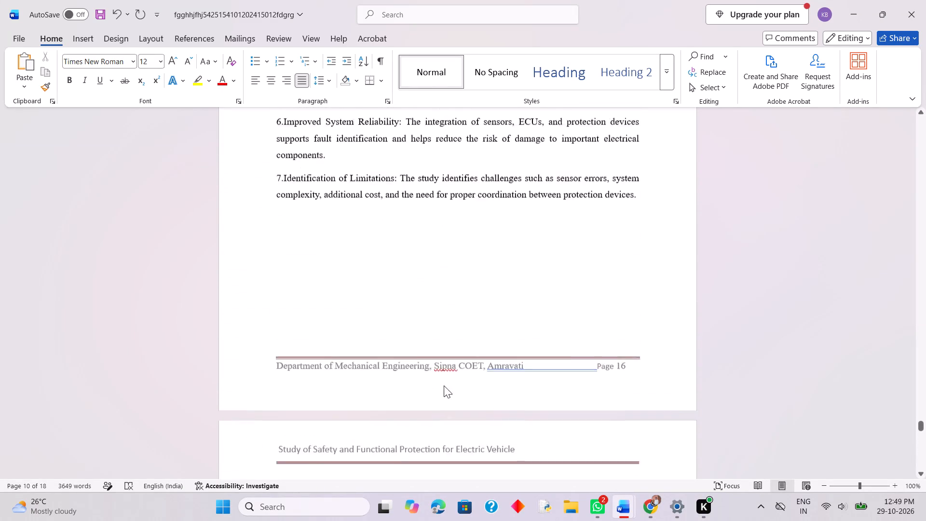
{"action": "scroll", "coordinate": [444, 385], "scroll_direction": "up", "scroll_amount": 1}
{"action": "scroll", "coordinate": [444, 385], "scroll_direction": "down", "scroll_amount": 1}
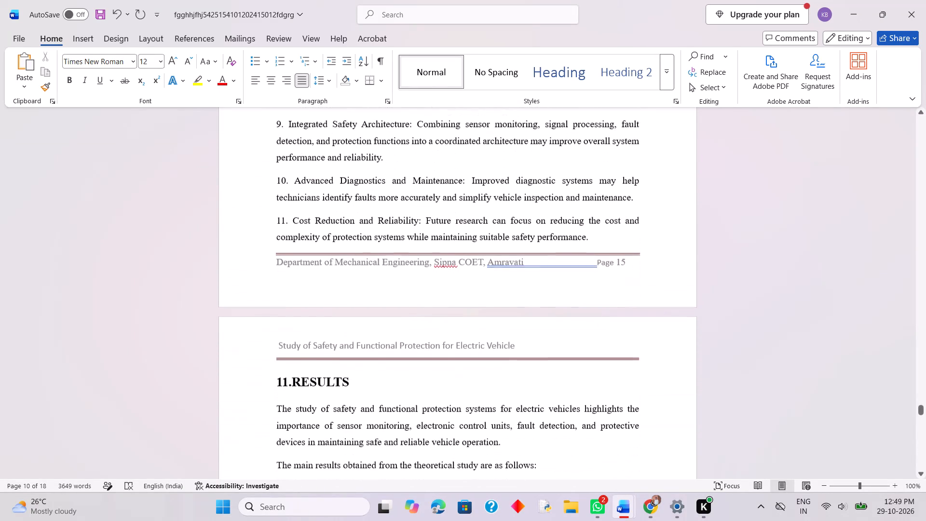
{"action": "scroll", "coordinate": [444, 385], "scroll_direction": "down", "scroll_amount": 1}
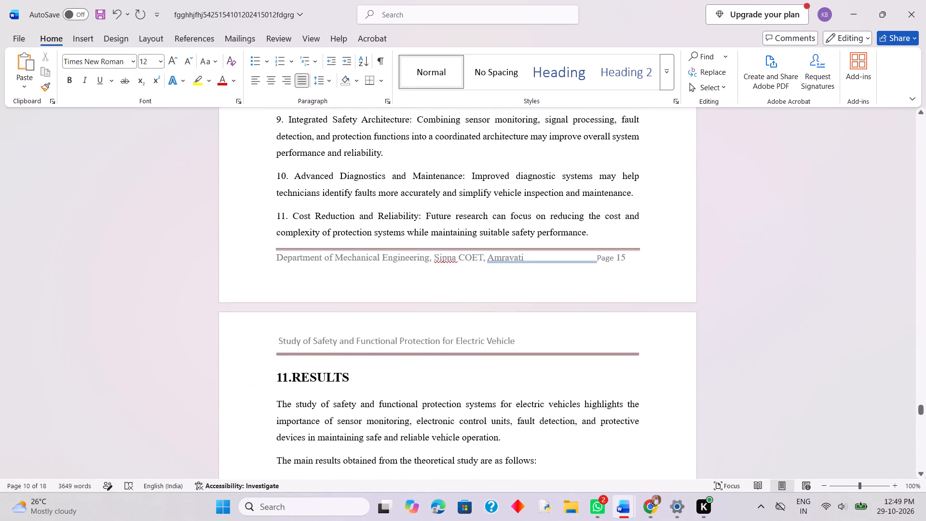
{"action": "key", "text": "Left"}
{"action": "key", "text": "Left"}
{"action": "key", "text": "Left"}
{"action": "left_click", "coordinate": [297, 379]}
{"action": "key", "text": "e"}
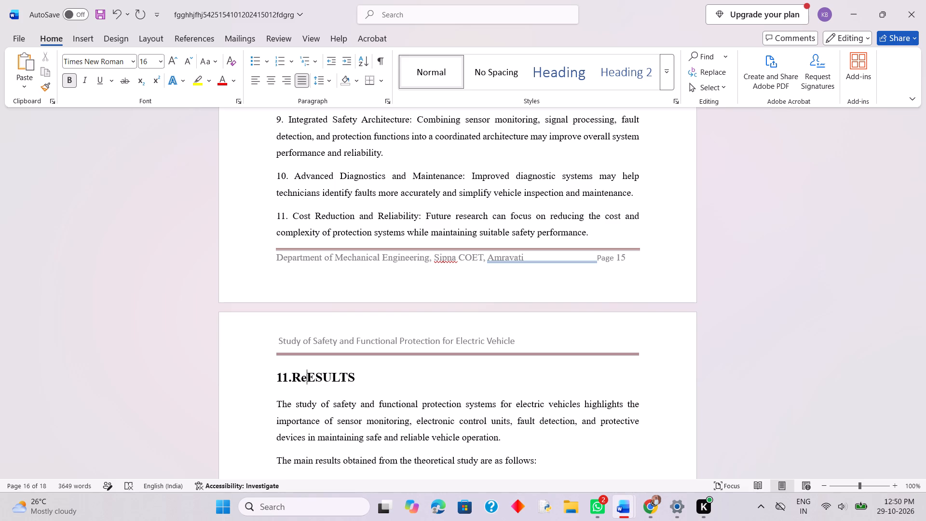
{"action": "key", "text": "s"}
{"action": "key", "text": "u"}
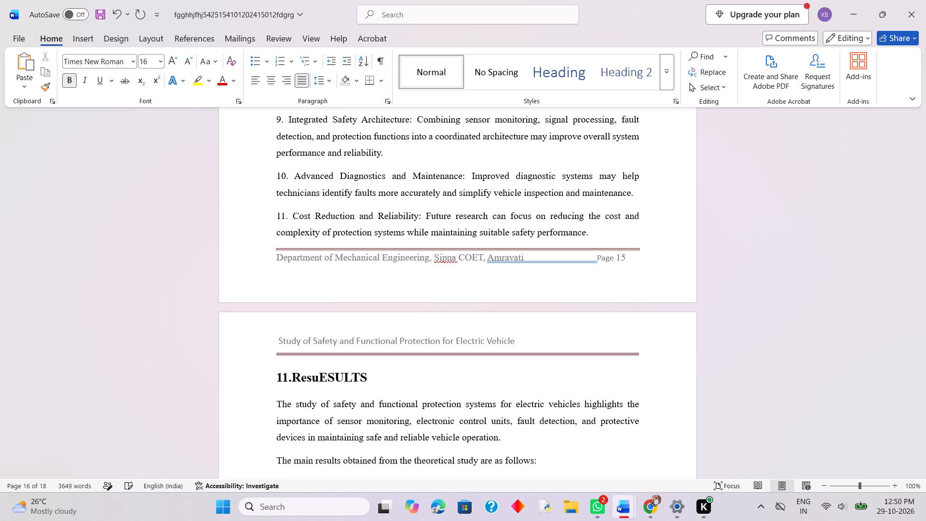
{"action": "type", "text": "lts"}
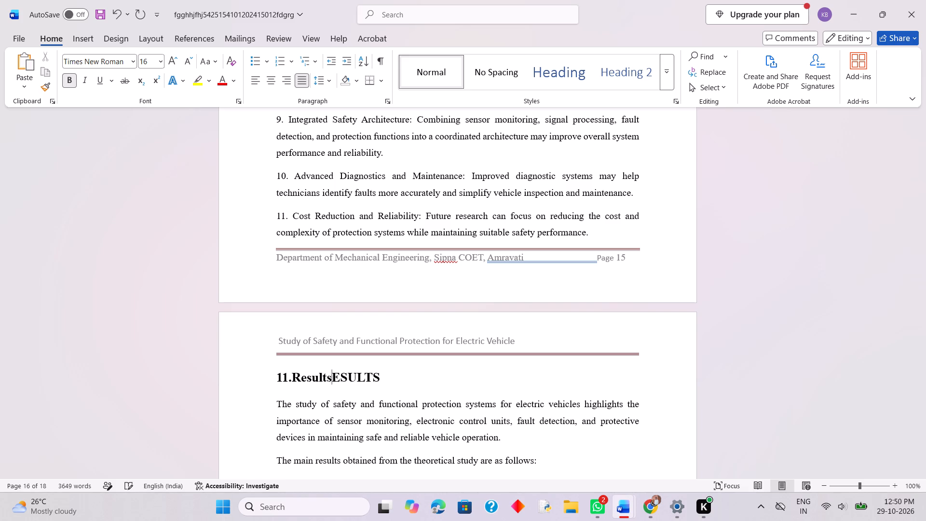
{"action": "left_click_drag", "start_coordinate": [297, 379], "coordinate": [283, 379]}
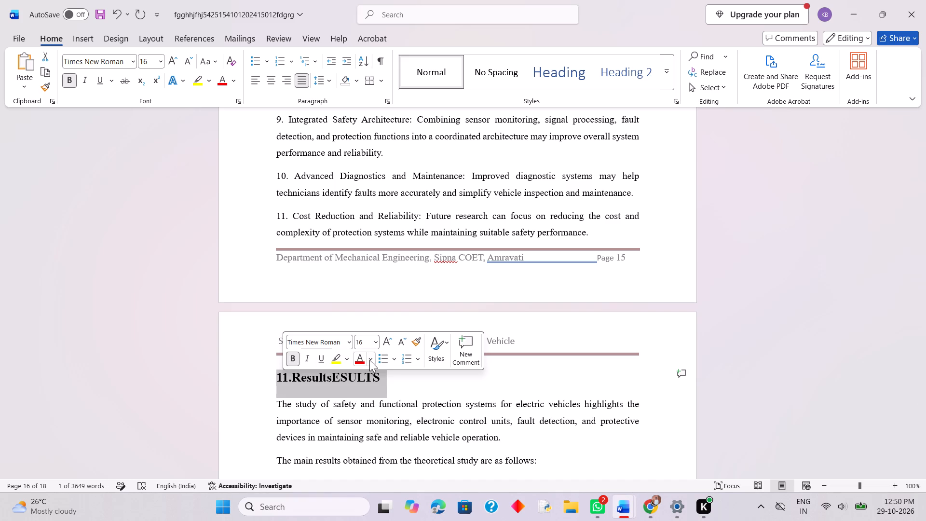
{"action": "left_click", "coordinate": [390, 377]}
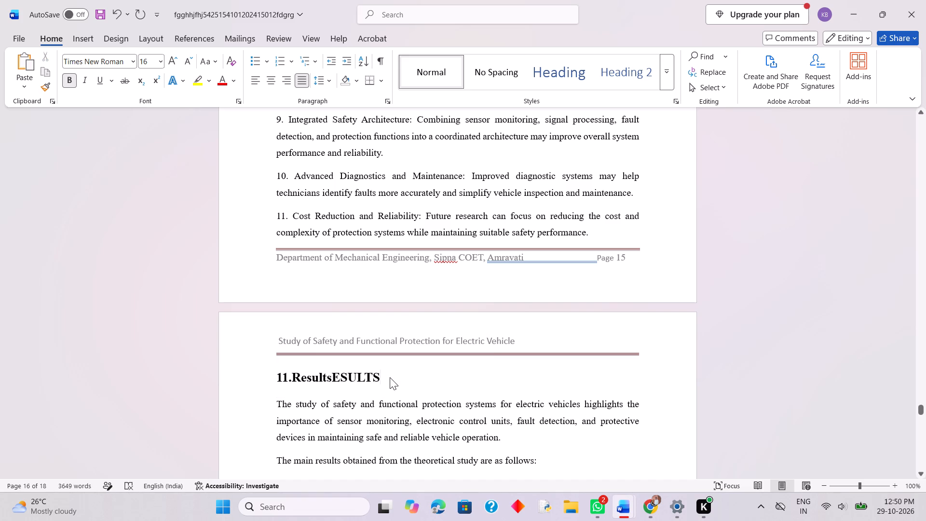
{"action": "key", "text": "BackSpace"}
{"action": "key", "text": "BackSpace"}
{"action": "key", "text": "BackSpace"}
{"action": "key", "text": "BackSpace"}
{"action": "key", "text": "BackSpace"}
{"action": "key", "text": "BackSpace"}
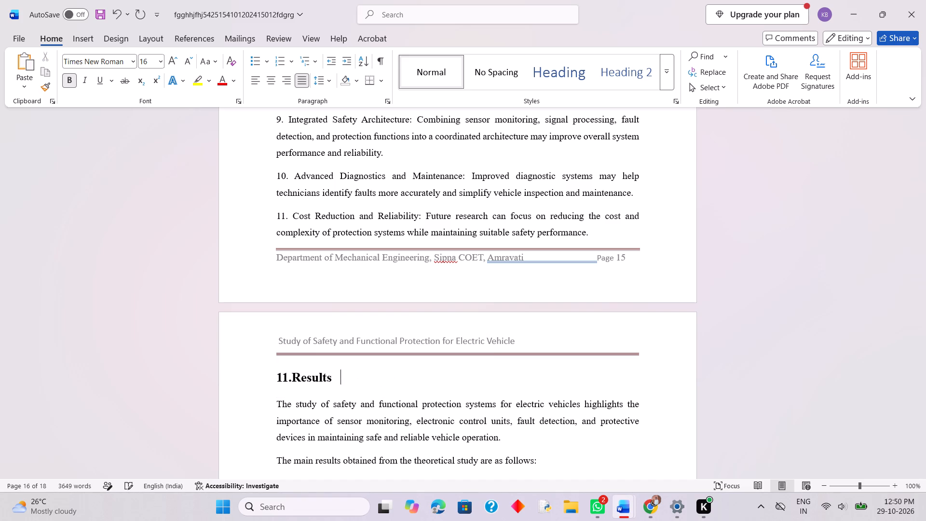
{"action": "left_click_drag", "start_coordinate": [390, 377], "coordinate": [498, 325]}
Set the font size of the "11.Results" heading to 16.
{"action": "left_click_drag", "start_coordinate": [498, 325], "coordinate": [381, 175]}
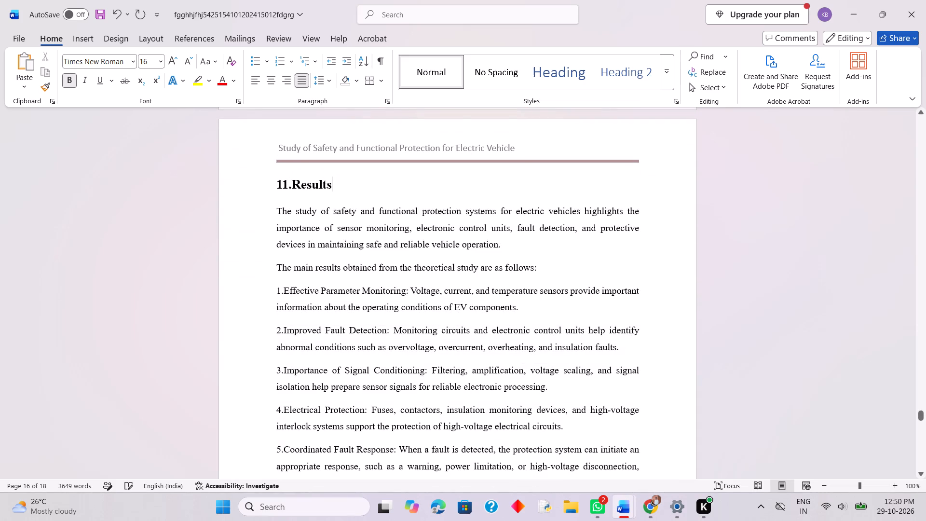
{"action": "left_click_drag", "start_coordinate": [338, 184], "coordinate": [301, 181]}
{"action": "left_click", "coordinate": [354, 192]}
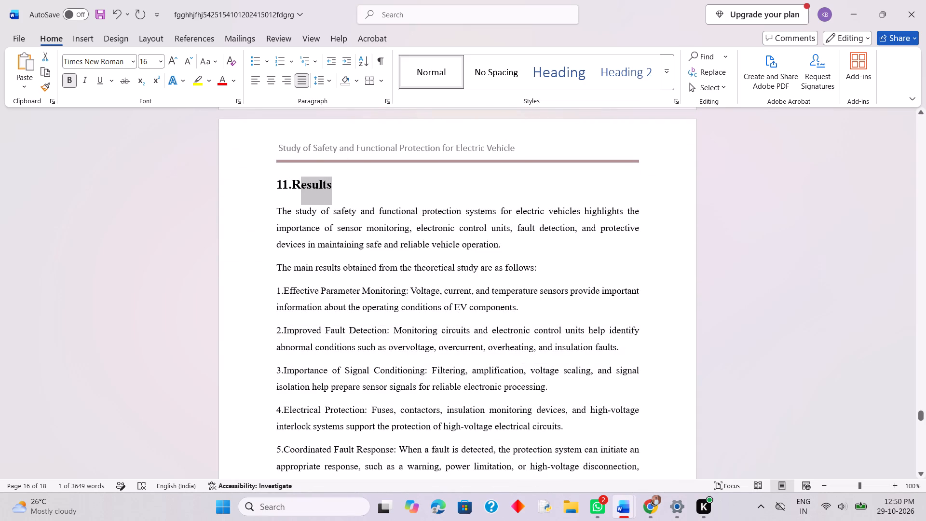
{"action": "left_click_drag", "start_coordinate": [354, 192], "coordinate": [256, 181]}
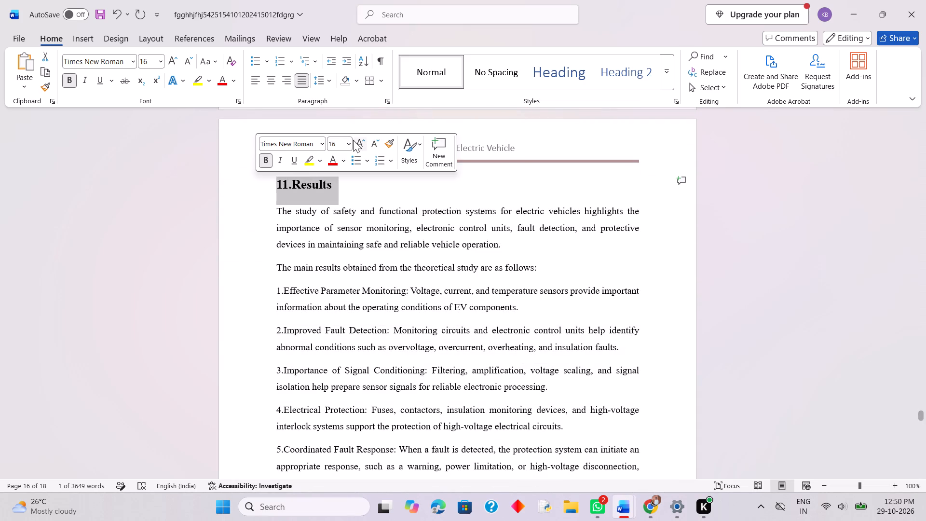
{"action": "left_click", "coordinate": [349, 143]}
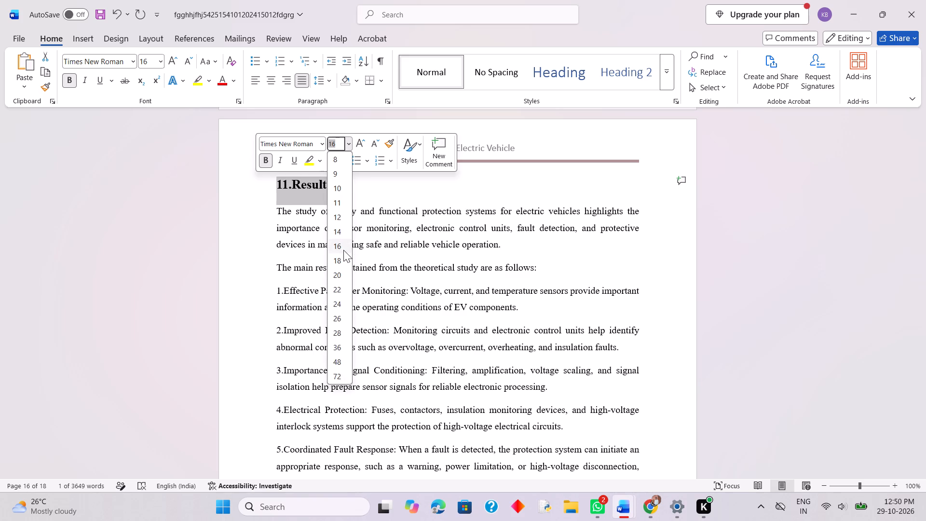
{"action": "left_click", "coordinate": [340, 250]}
{"action": "key", "text": "Return"}
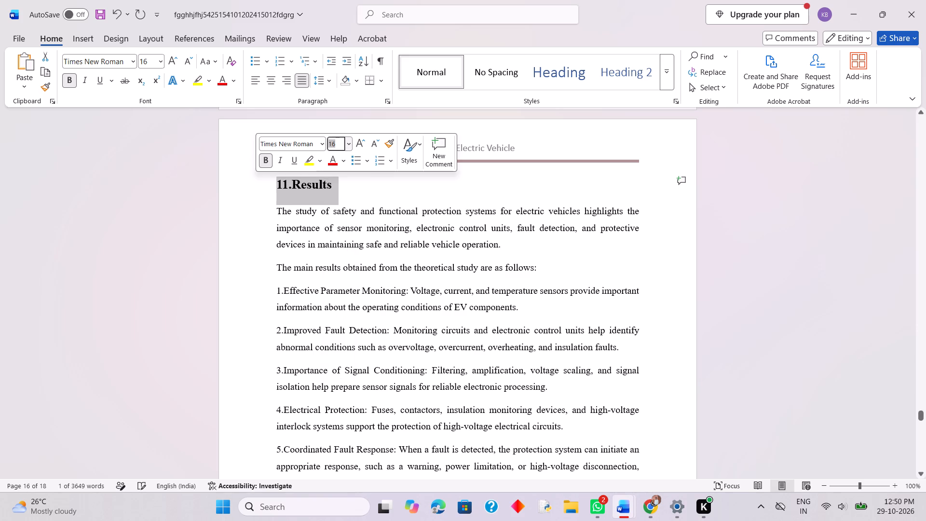
{"action": "left_click", "coordinate": [379, 194]}
{"action": "scroll", "coordinate": [379, 194], "scroll_direction": "down", "scroll_amount": 1}
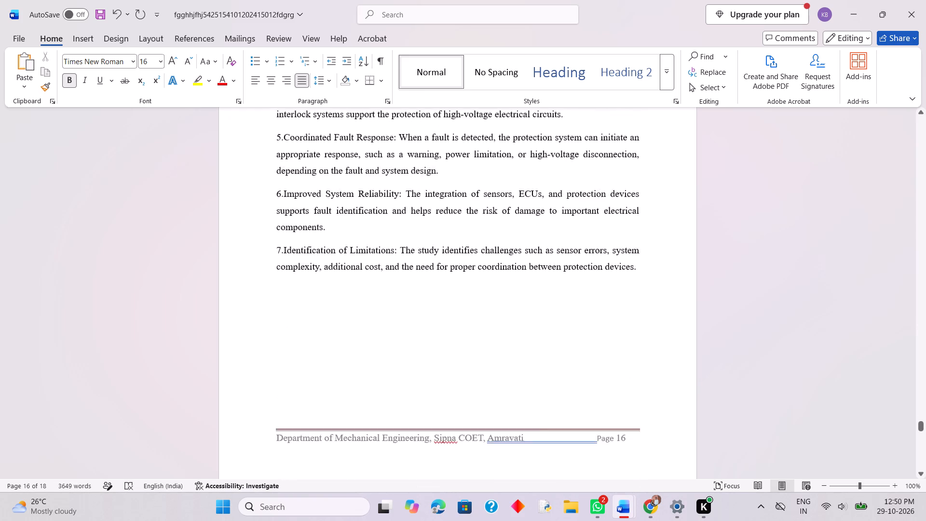
Examine how the section headings are styled in the other report, "refort final intro final", from References back up to Signal Conditioning.
{"action": "scroll", "coordinate": [379, 194], "scroll_direction": "down", "scroll_amount": 1}
{"action": "scroll", "coordinate": [379, 194], "scroll_direction": "up", "scroll_amount": 1}
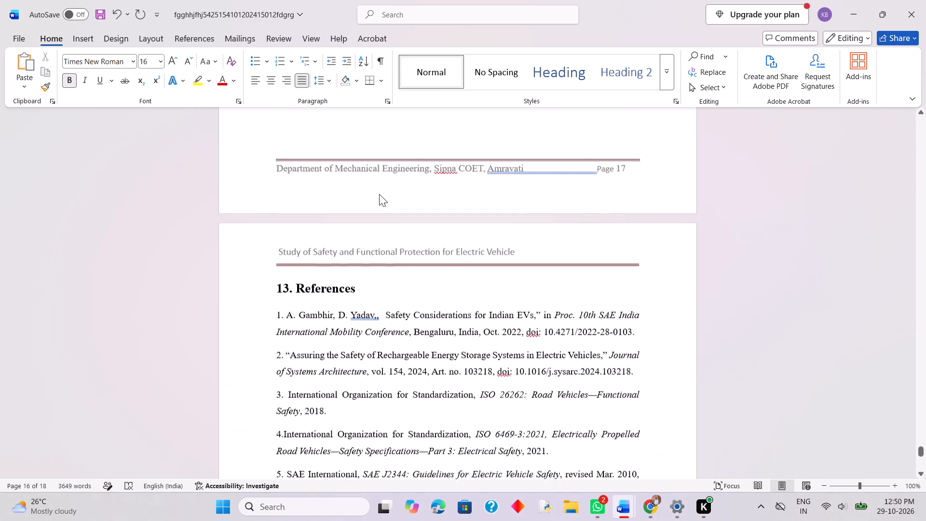
{"action": "scroll", "coordinate": [379, 194], "scroll_direction": "up", "scroll_amount": 2}
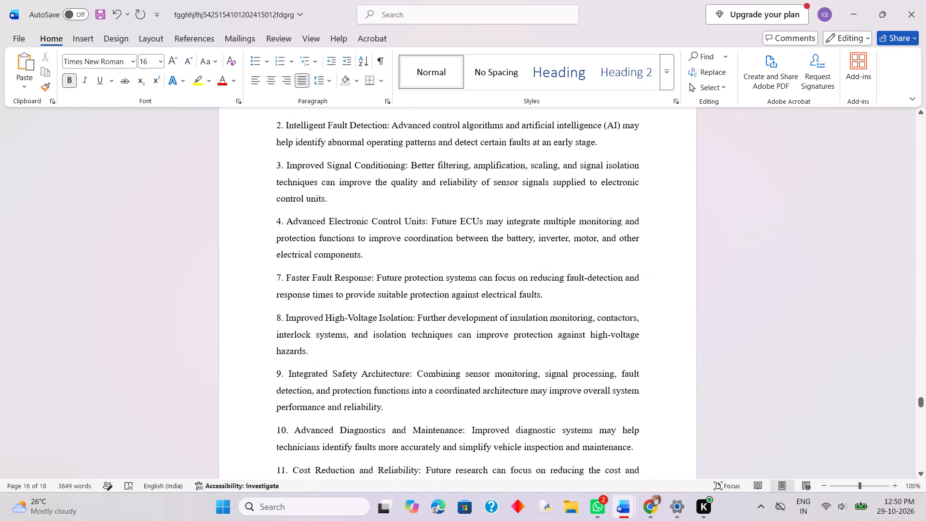
{"action": "scroll", "coordinate": [379, 194], "scroll_direction": "up", "scroll_amount": 1}
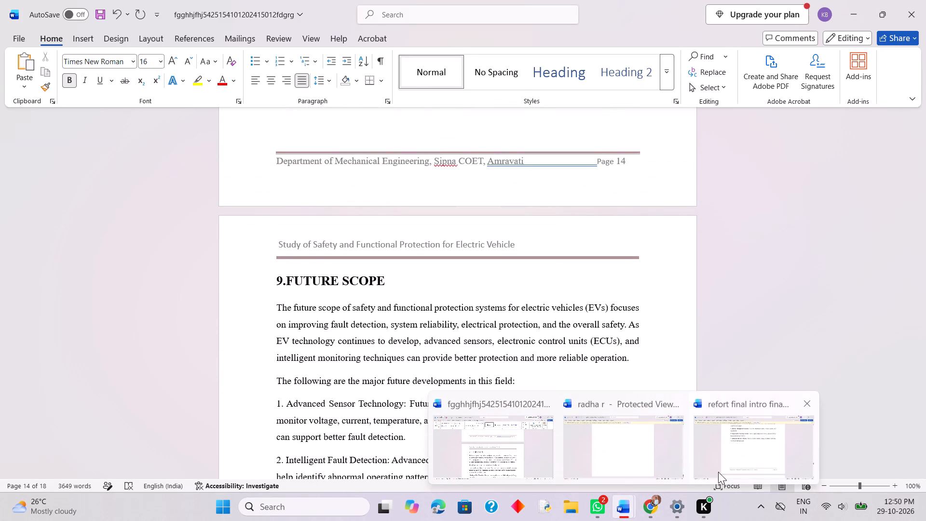
{"action": "left_click", "coordinate": [743, 464]}
{"action": "scroll", "coordinate": [616, 299], "scroll_direction": "right", "scroll_amount": 1}
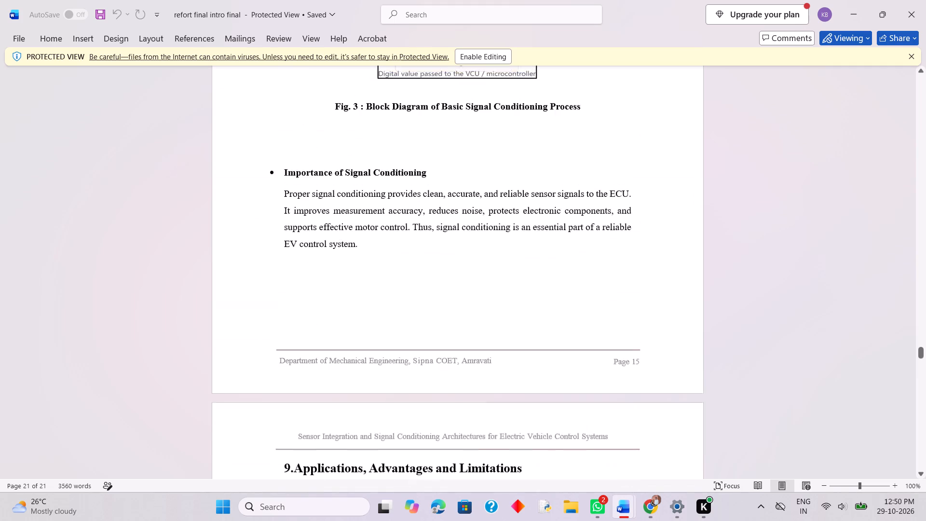
{"action": "scroll", "coordinate": [616, 299], "scroll_direction": "right", "scroll_amount": 1}
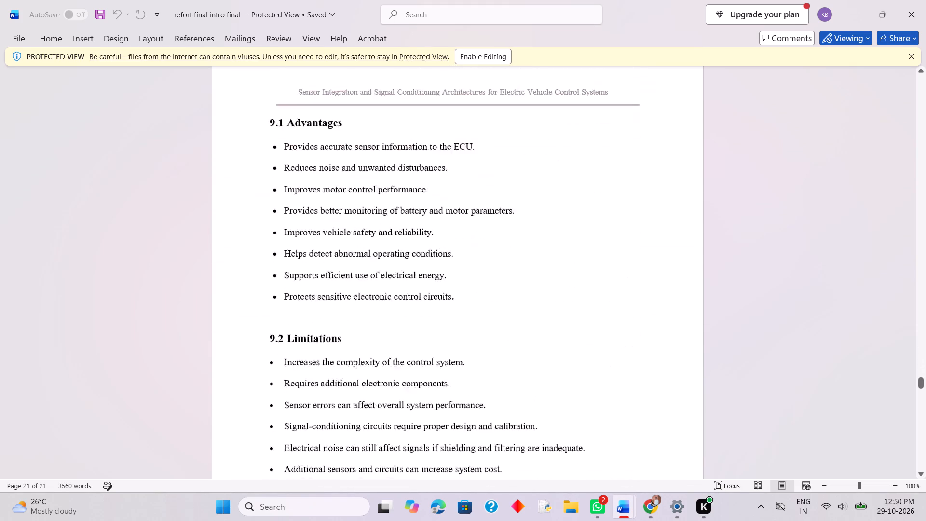
{"action": "scroll", "coordinate": [616, 299], "scroll_direction": "down", "scroll_amount": 1}
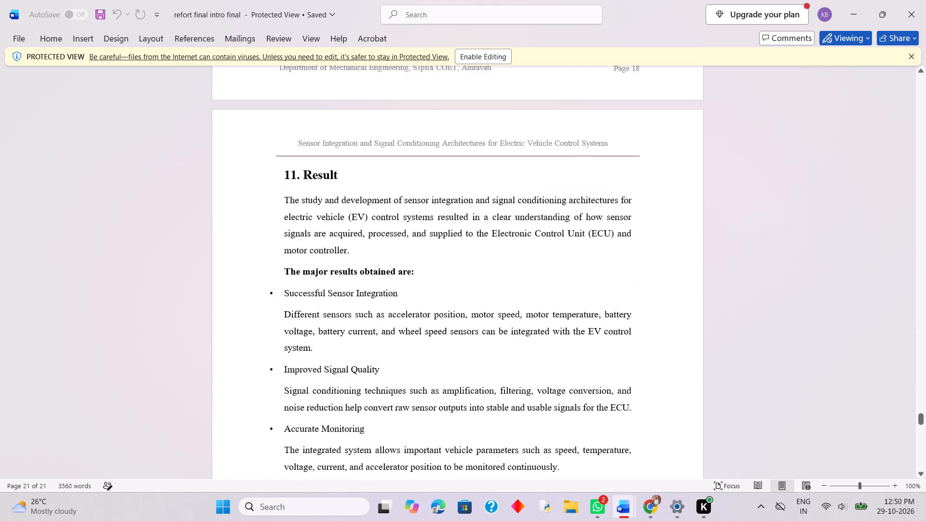
{"action": "scroll", "coordinate": [616, 299], "scroll_direction": "down", "scroll_amount": 1}
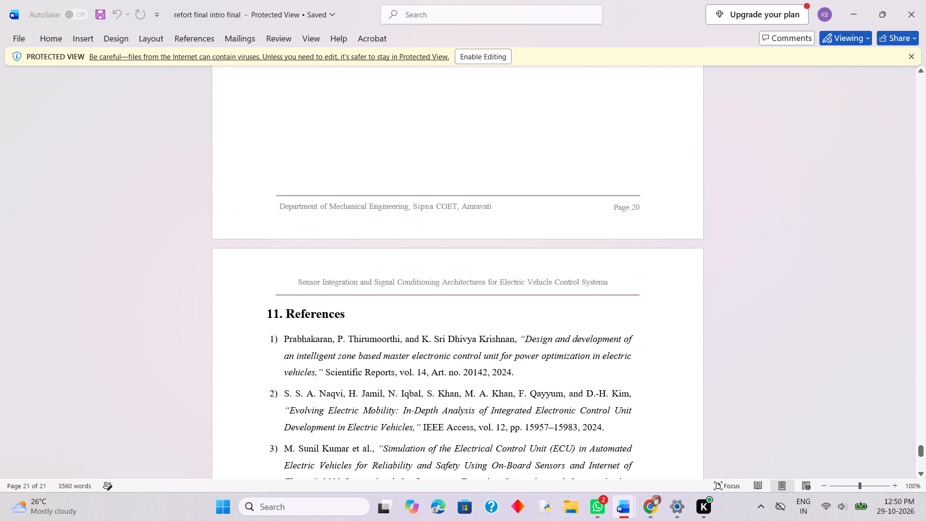
{"action": "scroll", "coordinate": [616, 299], "scroll_direction": "up", "scroll_amount": 2}
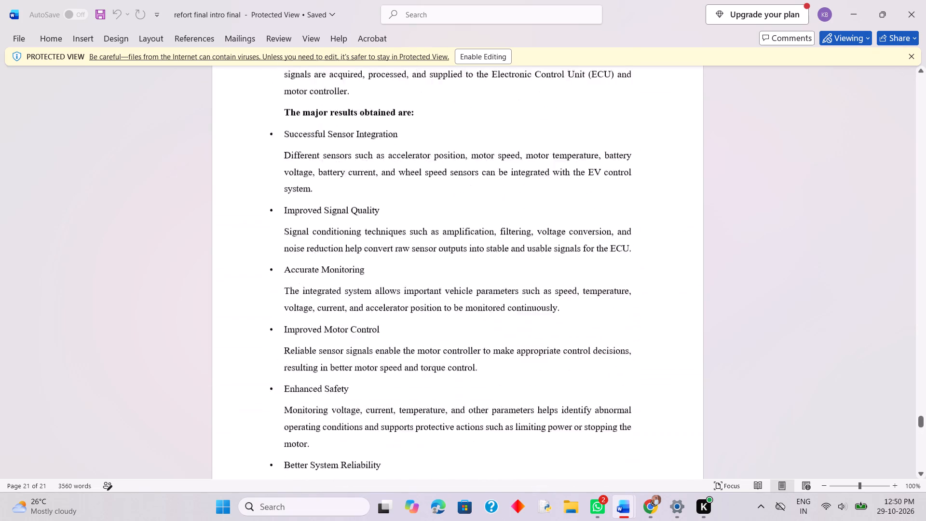
{"action": "scroll", "coordinate": [616, 299], "scroll_direction": "up", "scroll_amount": 2}
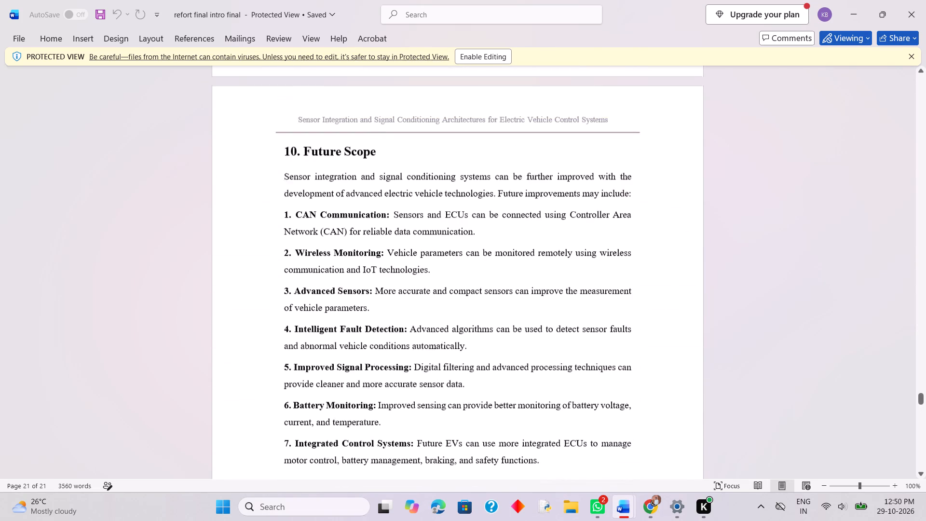
{"action": "scroll", "coordinate": [616, 299], "scroll_direction": "up", "scroll_amount": 2}
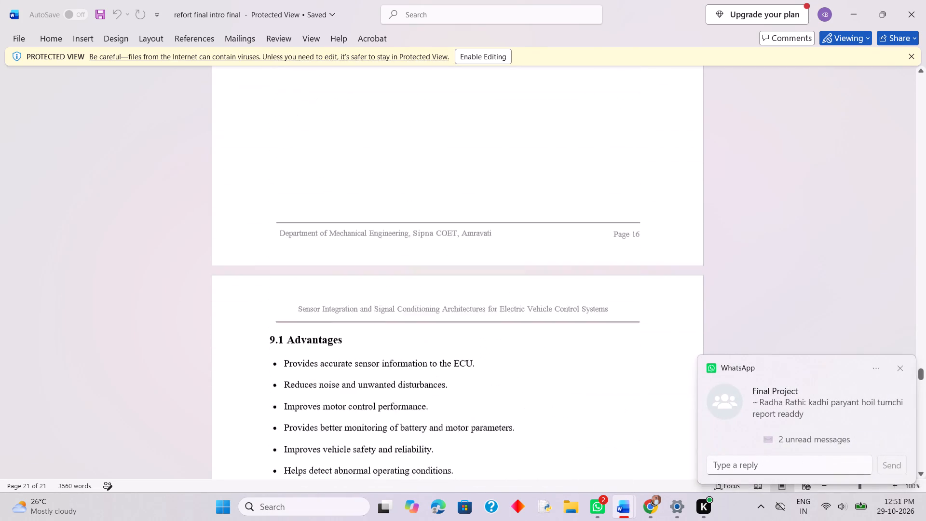
{"action": "scroll", "coordinate": [616, 299], "scroll_direction": "up", "scroll_amount": 1}
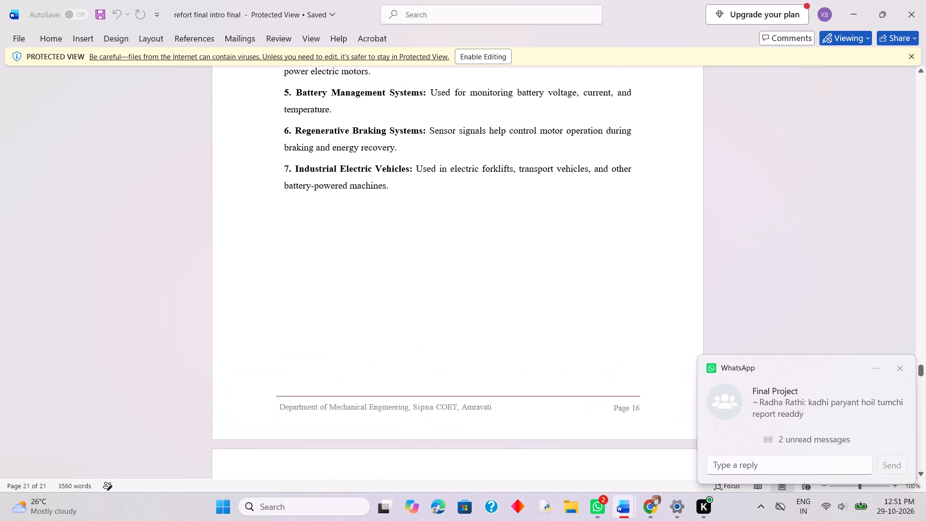
{"action": "scroll", "coordinate": [616, 299], "scroll_direction": "up", "scroll_amount": 1}
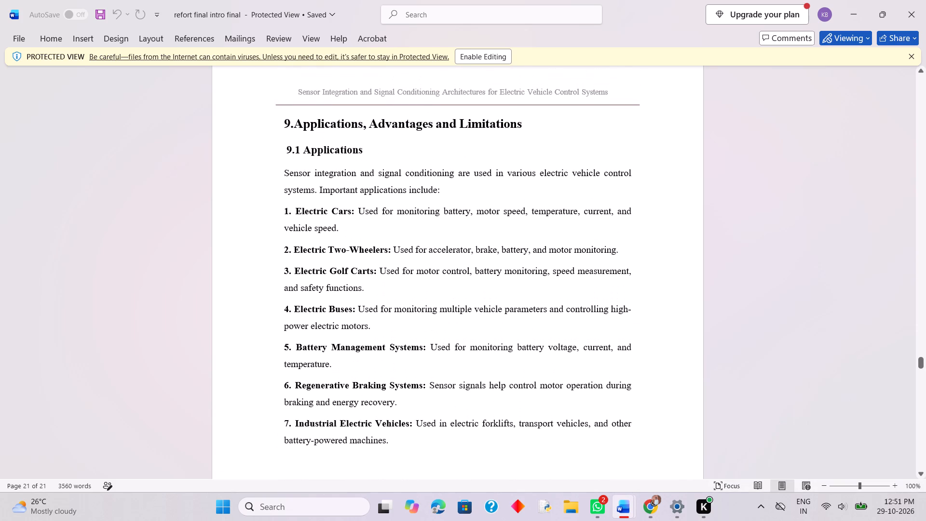
{"action": "scroll", "coordinate": [616, 299], "scroll_direction": "up", "scroll_amount": 1}
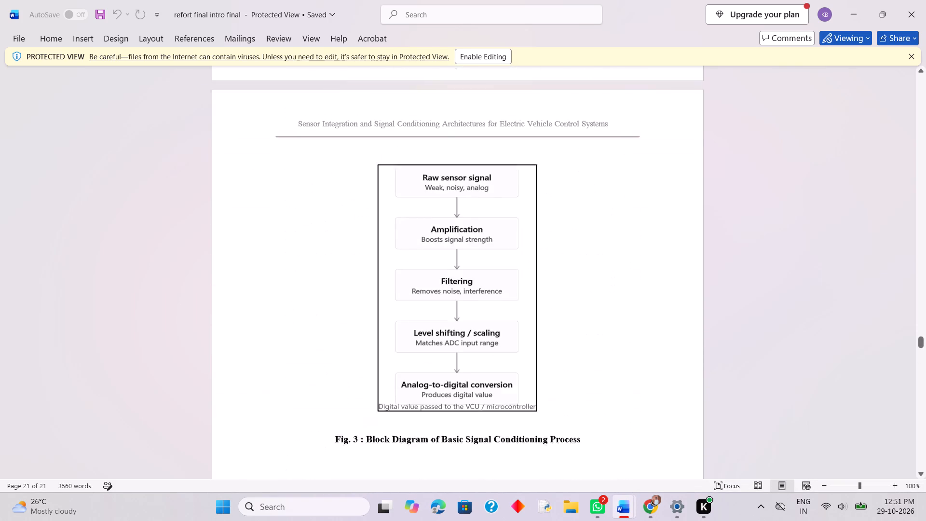
{"action": "scroll", "coordinate": [616, 299], "scroll_direction": "up", "scroll_amount": 2}
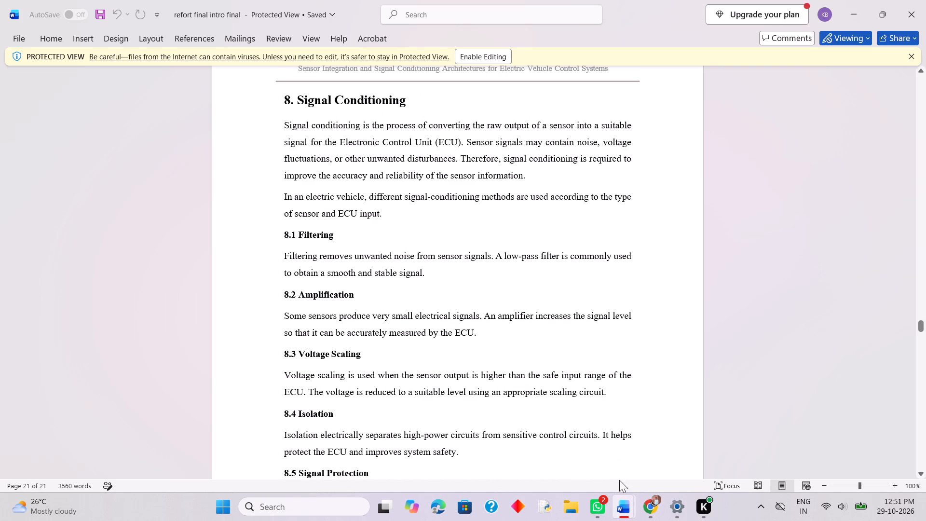
Return to the electric vehicle safety report and rewrite the all-capitals section 9 heading in title case as "9.Future Scope".
{"action": "left_click", "coordinate": [529, 458]}
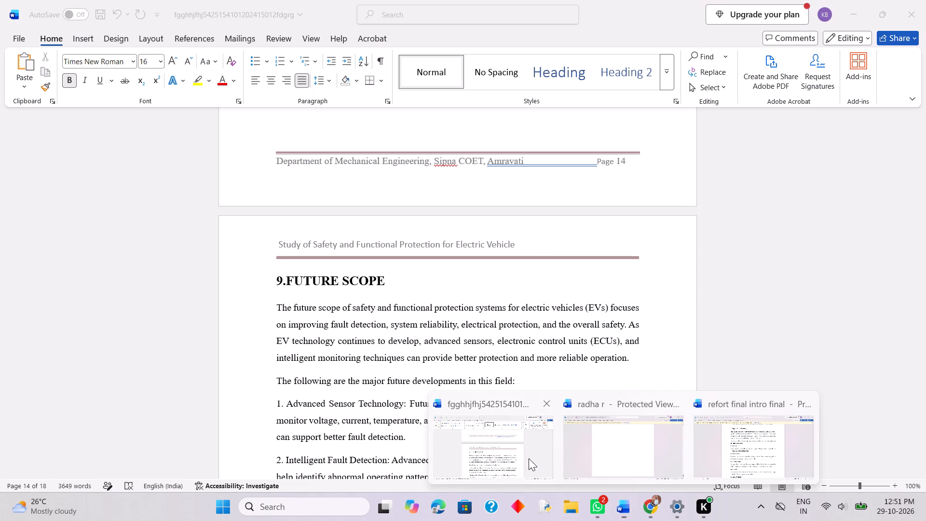
{"action": "left_click", "coordinate": [293, 281]}
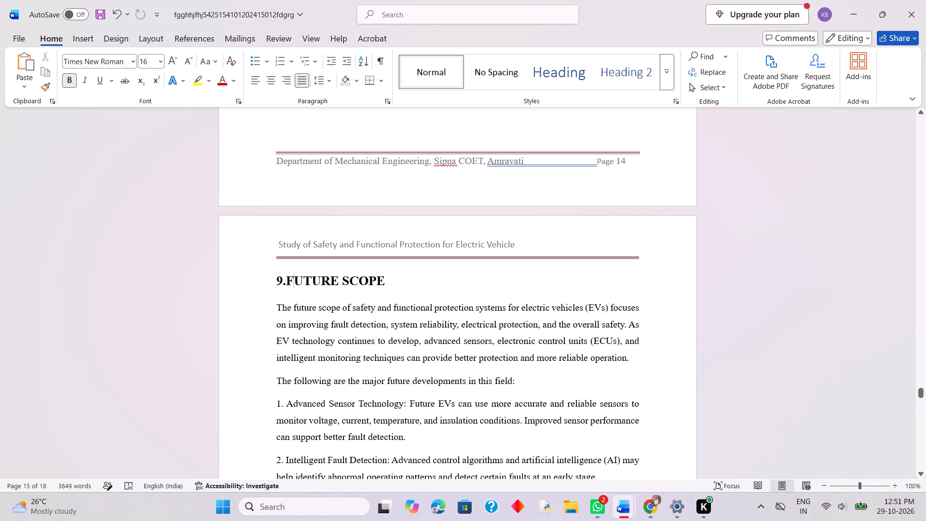
{"action": "key", "text": "u"}
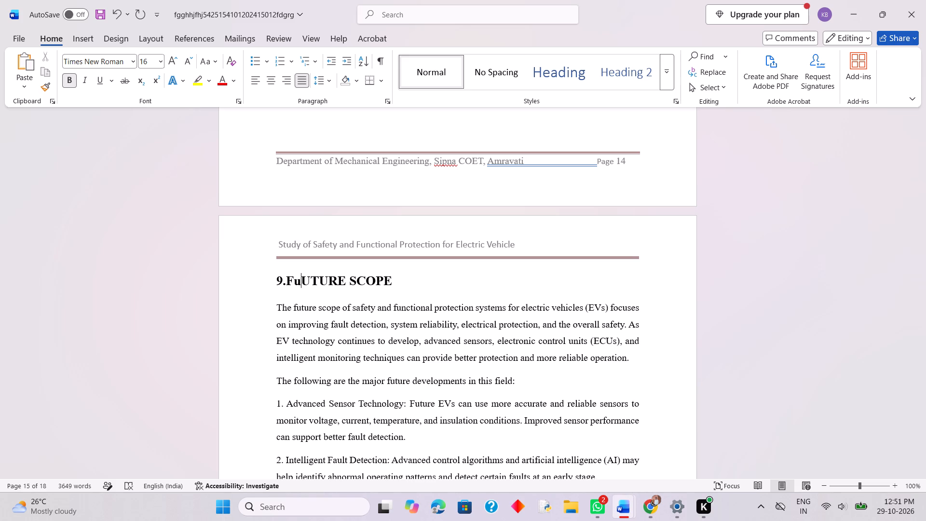
{"action": "key", "text": "t"}
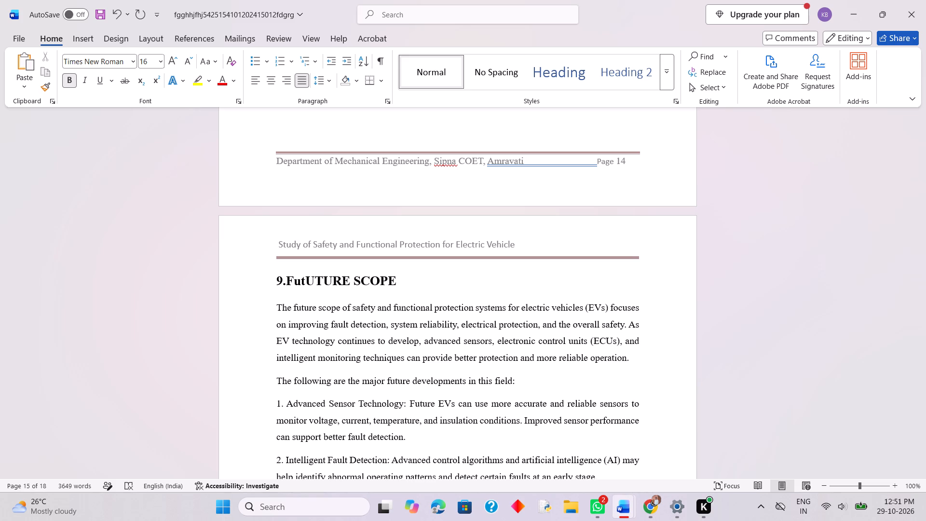
{"action": "key", "text": "u"}
{"action": "type", "text": "re"}
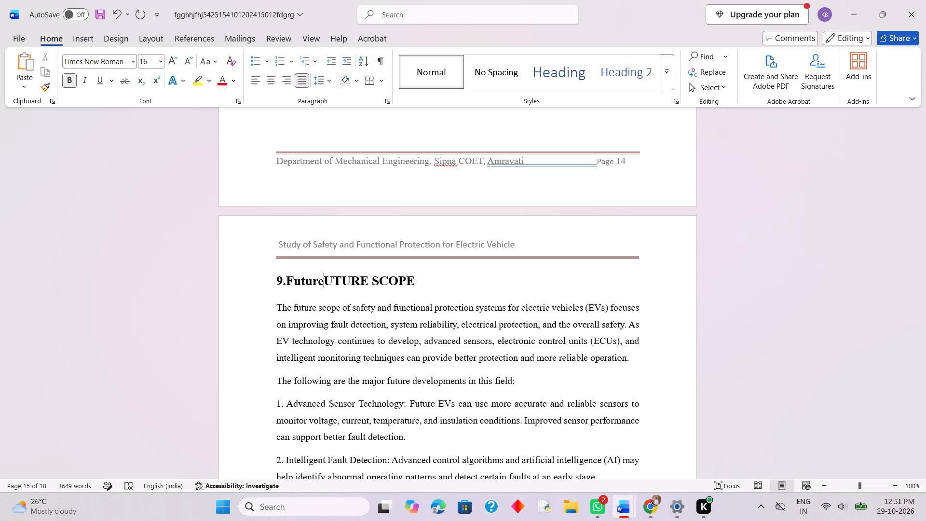
{"action": "key", "text": "Right"}
{"action": "key", "text": "Right"}
{"action": "key", "text": "Right"}
{"action": "key", "text": "Right"}
{"action": "key", "text": "Right"}
{"action": "key", "text": "BackSpace"}
{"action": "key", "text": "BackSpace"}
{"action": "key", "text": "BackSpace"}
{"action": "key", "text": "BackSpace"}
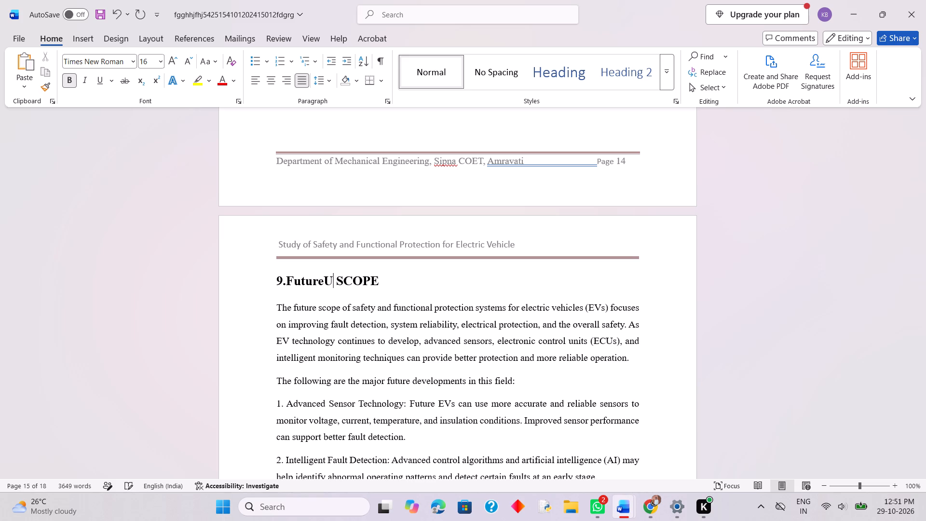
{"action": "key", "text": "BackSpace"}
{"action": "key", "text": "Right"}
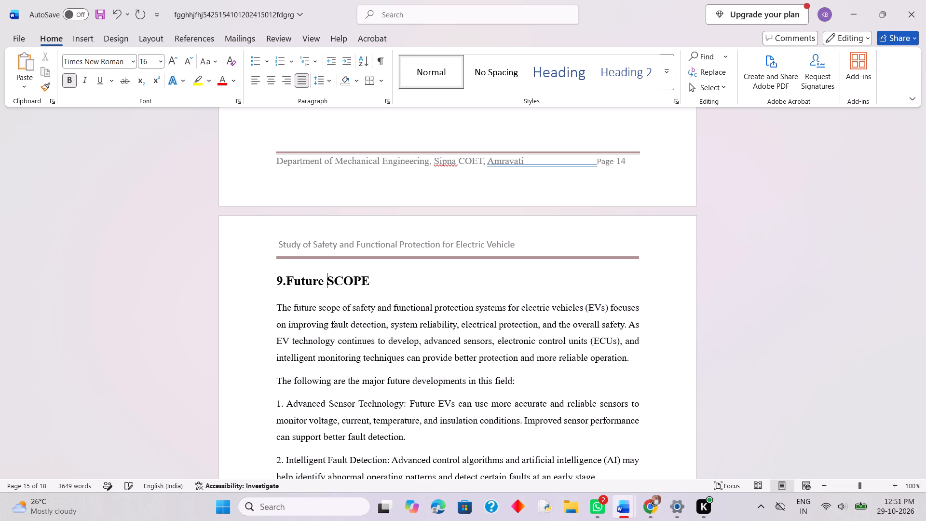
{"action": "key", "text": "Right"}
{"action": "type", "text": "cop"}
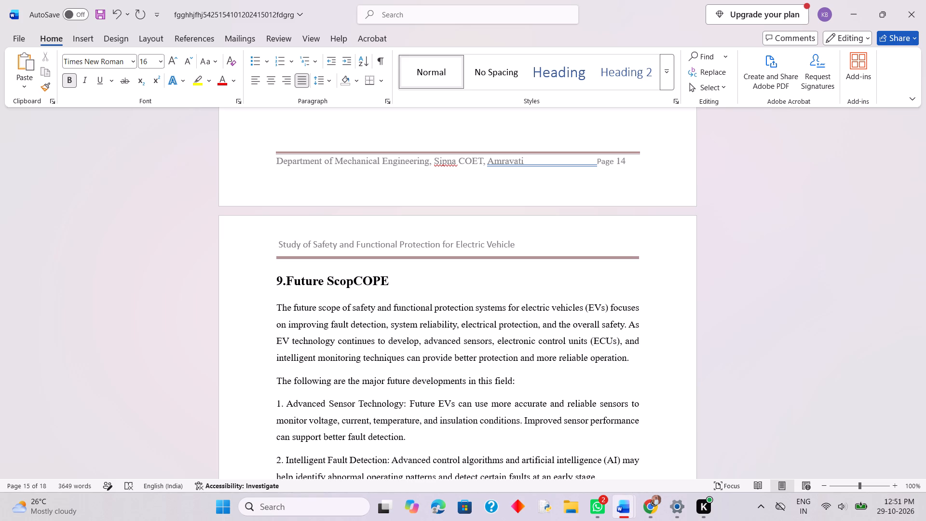
{"action": "key", "text": "e"}
{"action": "key", "text": "Right"}
{"action": "key", "text": "Right"}
{"action": "key", "text": "Right"}
{"action": "key", "text": "Right"}
{"action": "key", "text": "BackSpace"}
{"action": "key", "text": "BackSpace"}
{"action": "key", "text": "BackSpace"}
{"action": "key", "text": "BackSpace"}
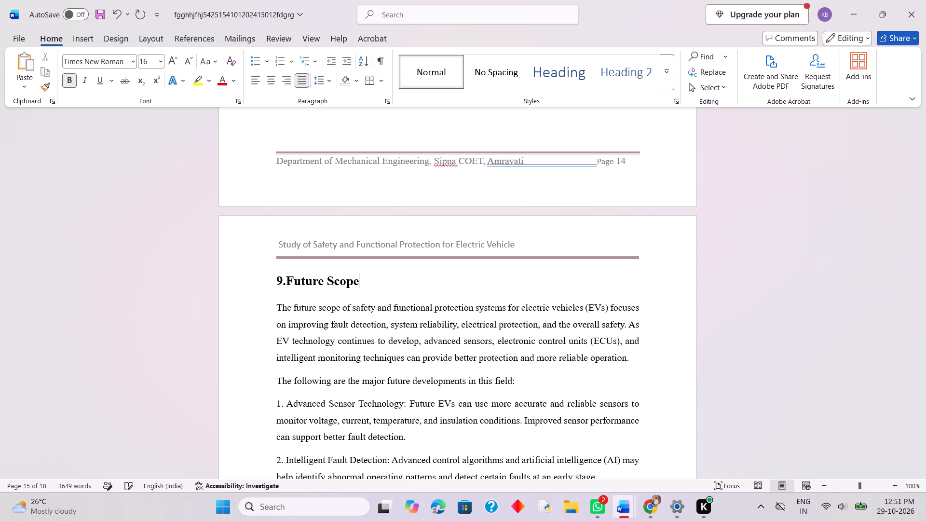
Rewrite the all-capitals section 8 heading in title case as "8.Application, Advantages And Limitaions".
{"action": "scroll", "coordinate": [293, 281], "scroll_direction": "up", "scroll_amount": 1}
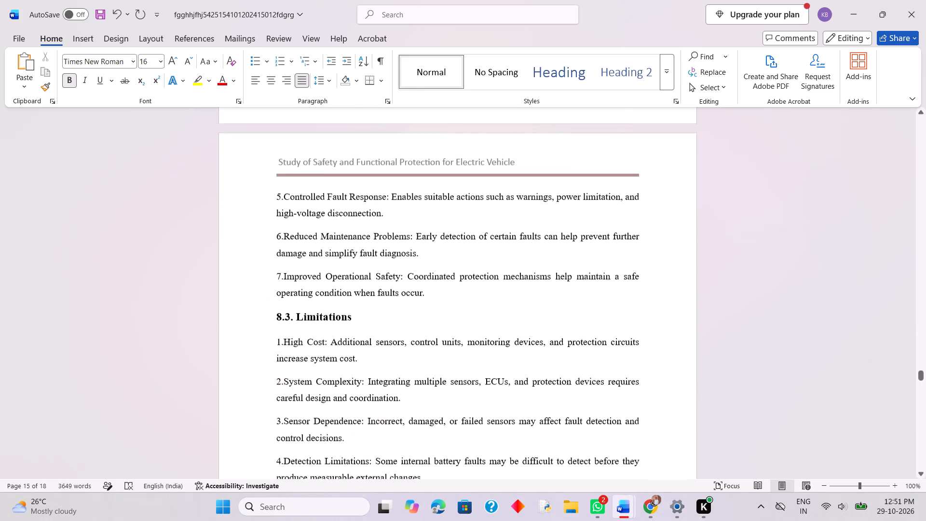
{"action": "scroll", "coordinate": [293, 281], "scroll_direction": "up", "scroll_amount": 2}
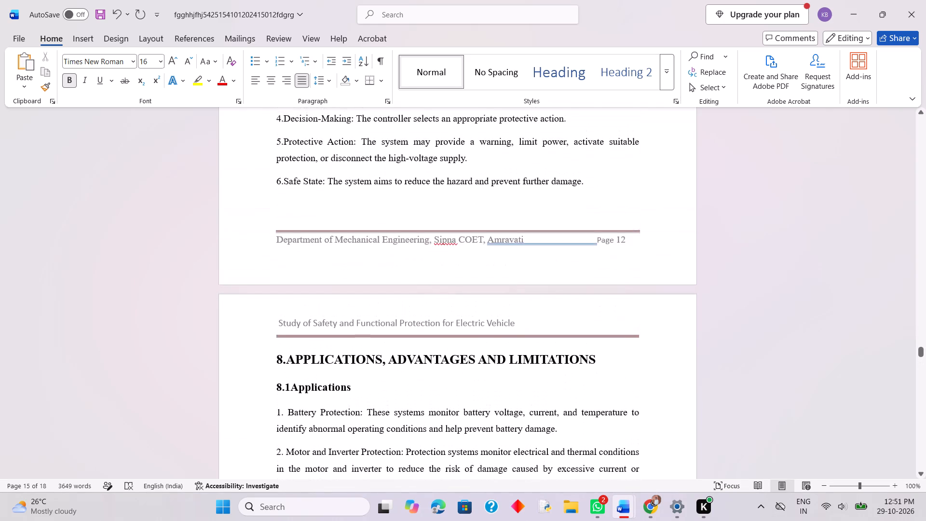
{"action": "left_click", "coordinate": [297, 357]}
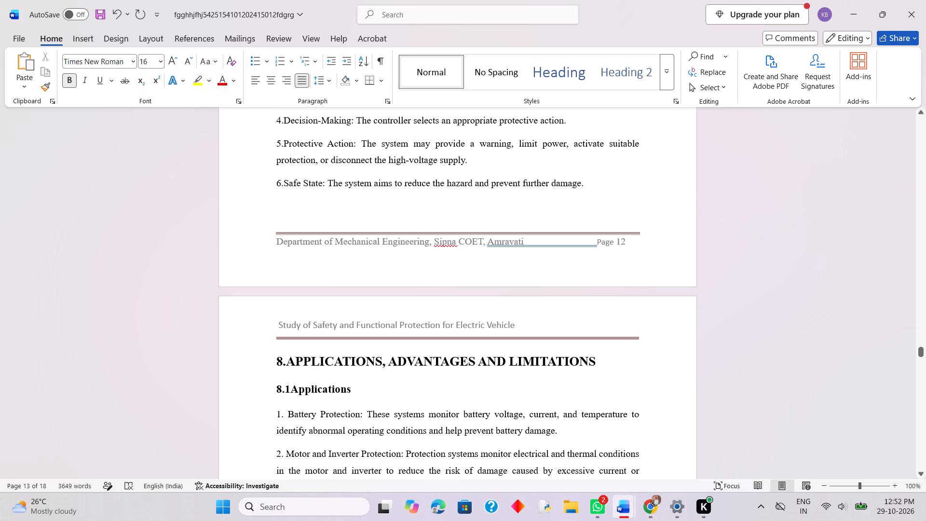
{"action": "type", "text": "pp"}
{"action": "type", "text": "lication"}
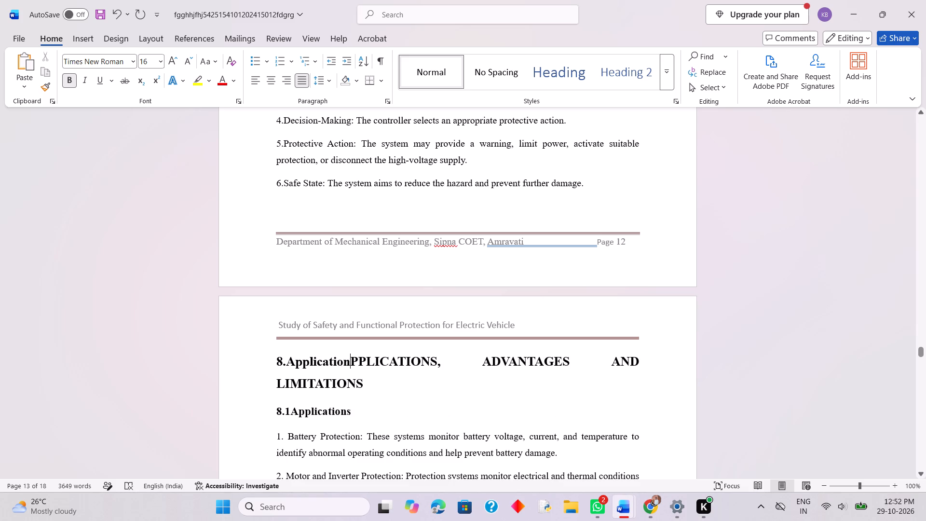
{"action": "left_click", "coordinate": [444, 365]}
{"action": "key", "text": "BackSpace"}
{"action": "key", "text": "BackSpace"}
{"action": "key", "text": "BackSpace"}
{"action": "key", "text": "BackSpace"}
{"action": "key", "text": "BackSpace"}
{"action": "key", "text": "BackSpace"}
{"action": "key", "text": "BackSpace"}
{"action": "key", "text": "BackSpace"}
{"action": "key", "text": "BackSpace"}
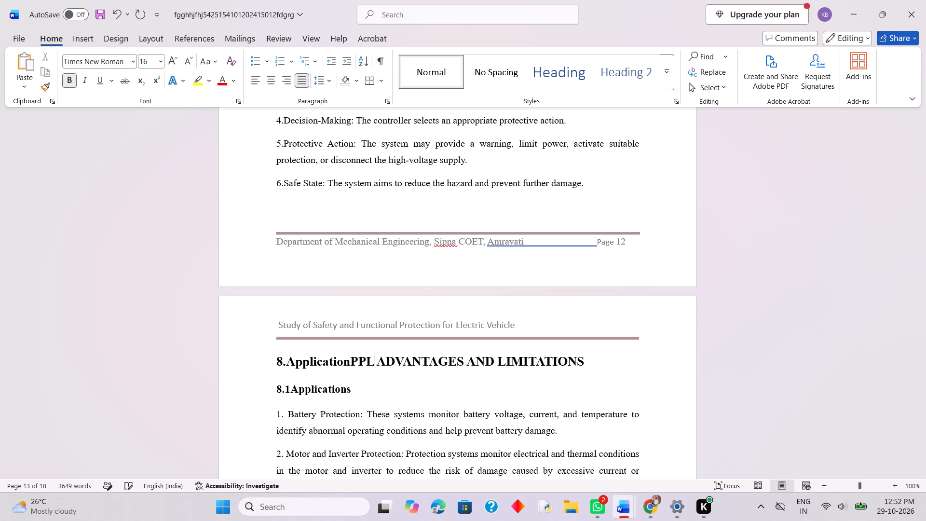
{"action": "key", "text": "BackSpace"}
{"action": "key", "text": "BackSpace"}
{"action": "key", "text": "BackSpace"}
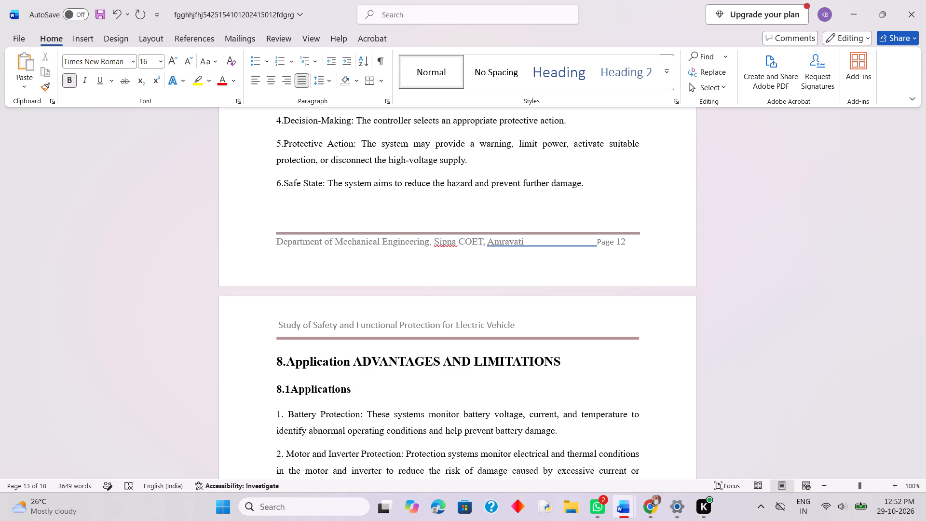
{"action": "key", "text": "comma"}
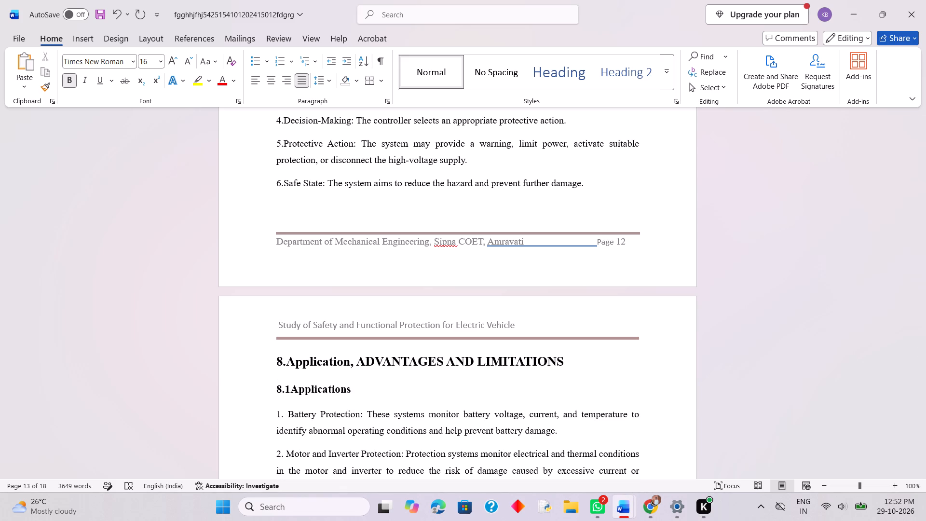
{"action": "key", "text": "Right"}
{"action": "key", "text": "Right"}
{"action": "key", "text": "d"}
{"action": "type", "text": "van"}
{"action": "type", "text": "ta"}
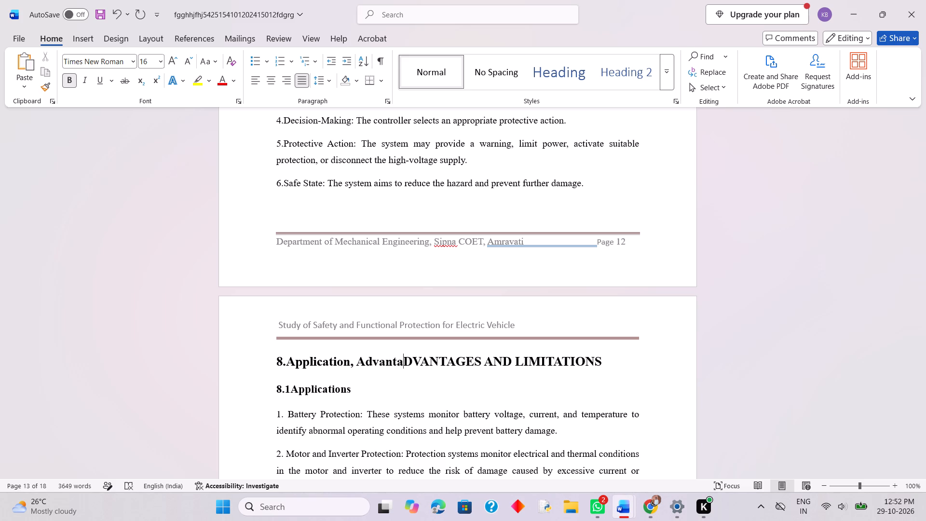
{"action": "type", "text": "ges"}
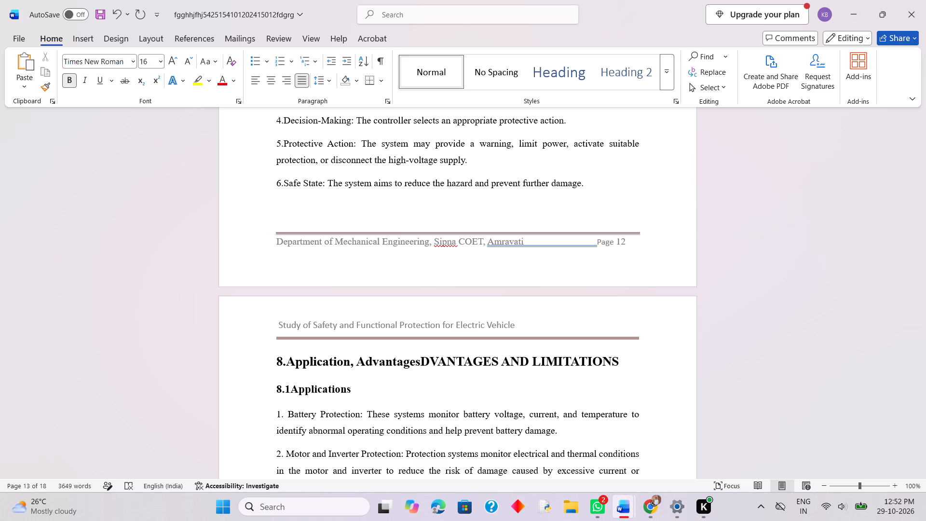
Delete the leftover capitals "DVANTAGES" following "Advantages" in the section 8 heading.
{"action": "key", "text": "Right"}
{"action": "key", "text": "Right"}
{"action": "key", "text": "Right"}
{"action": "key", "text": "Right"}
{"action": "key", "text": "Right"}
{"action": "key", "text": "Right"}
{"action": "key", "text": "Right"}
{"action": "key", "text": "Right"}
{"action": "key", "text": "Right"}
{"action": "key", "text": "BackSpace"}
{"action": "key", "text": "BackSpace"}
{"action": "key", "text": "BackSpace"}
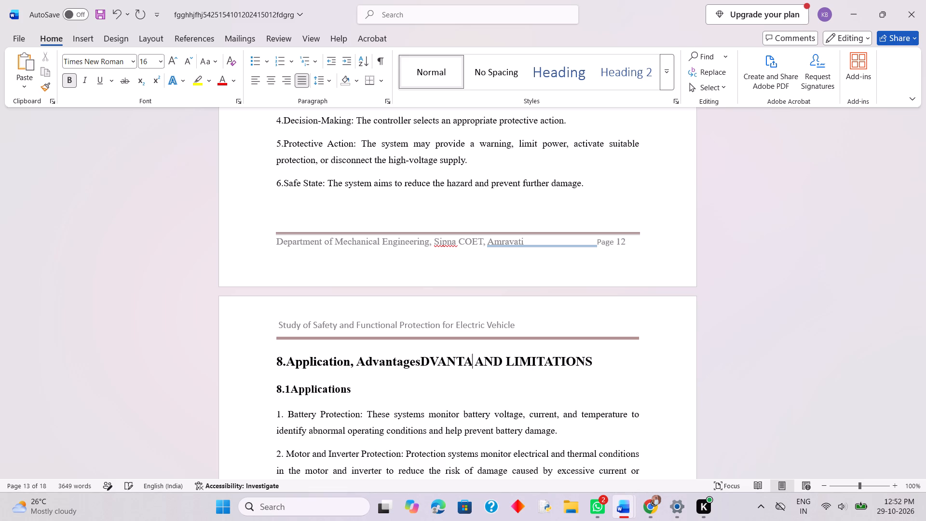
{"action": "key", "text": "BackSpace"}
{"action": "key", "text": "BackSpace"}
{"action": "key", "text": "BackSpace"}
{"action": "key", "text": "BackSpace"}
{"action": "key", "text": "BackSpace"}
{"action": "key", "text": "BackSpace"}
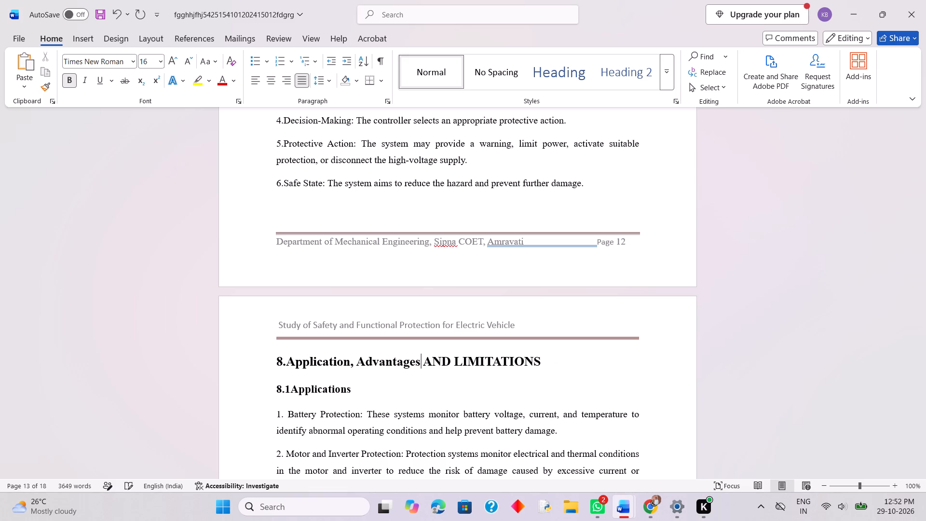
Change the all-capitals "AND" in the section 8 heading to "And".
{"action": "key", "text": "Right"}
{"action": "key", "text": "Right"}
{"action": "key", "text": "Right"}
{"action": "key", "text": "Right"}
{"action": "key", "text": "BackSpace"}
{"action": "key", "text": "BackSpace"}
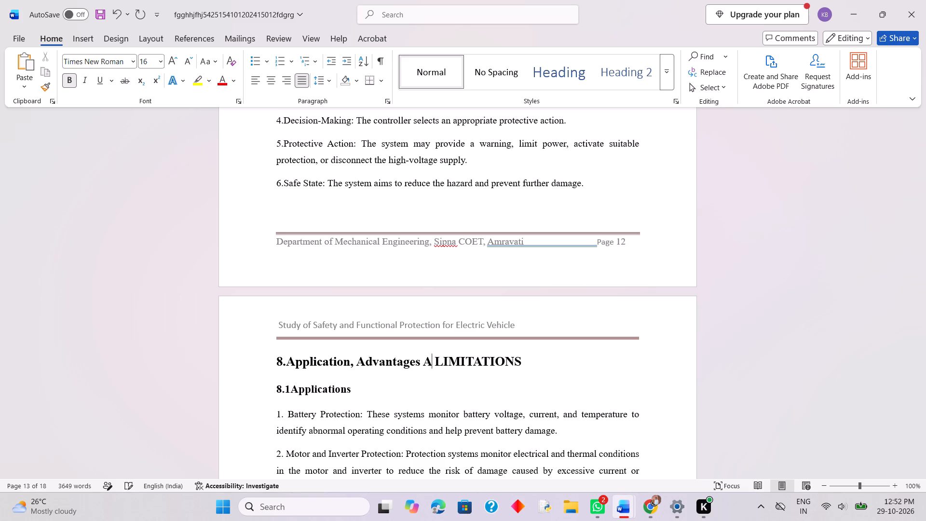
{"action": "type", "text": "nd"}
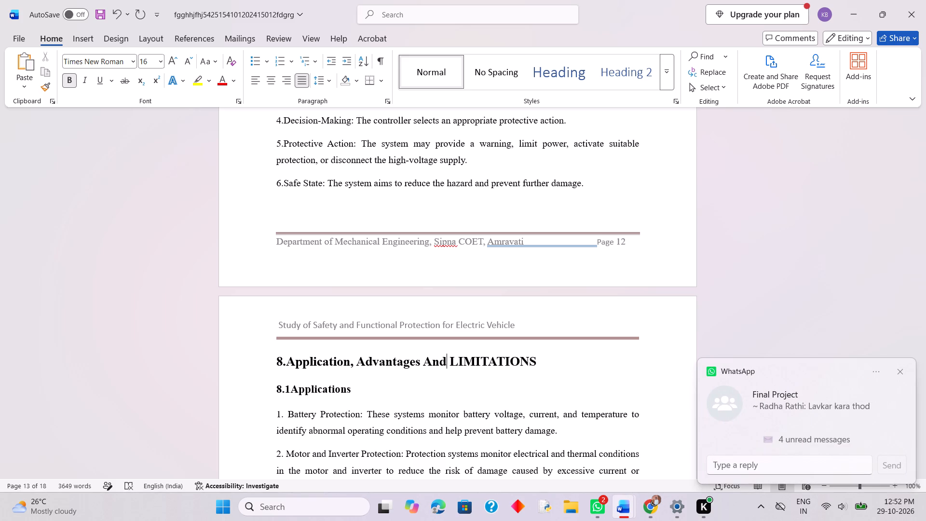
Replace the all-capitals "LIMITATIONS" at the end of the section 8 heading with "Limitaions".
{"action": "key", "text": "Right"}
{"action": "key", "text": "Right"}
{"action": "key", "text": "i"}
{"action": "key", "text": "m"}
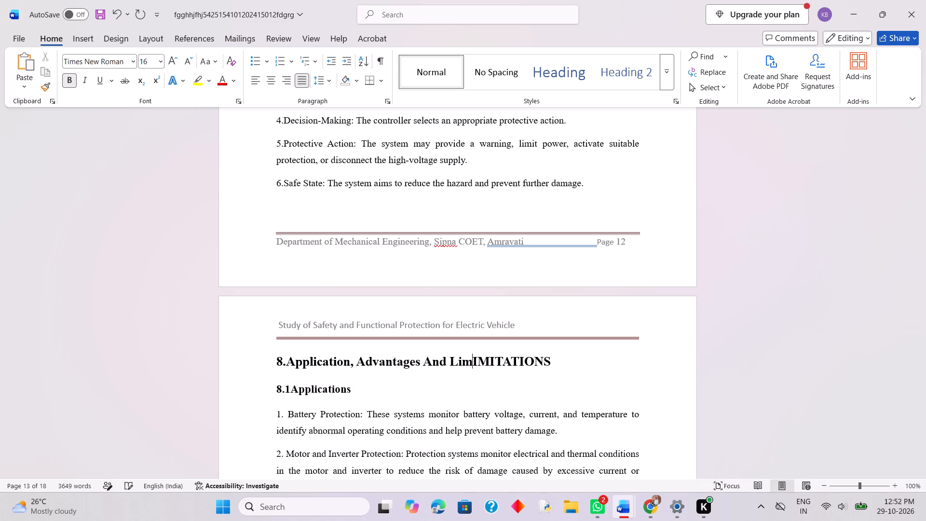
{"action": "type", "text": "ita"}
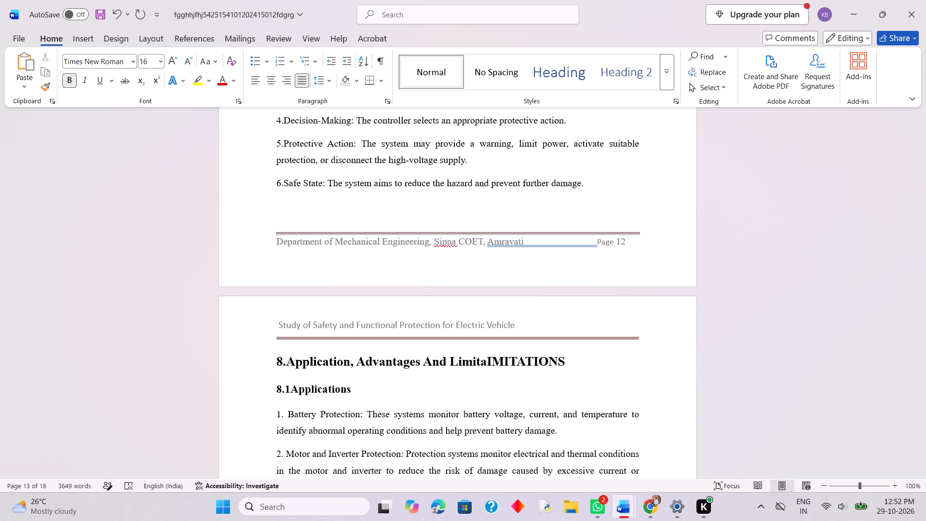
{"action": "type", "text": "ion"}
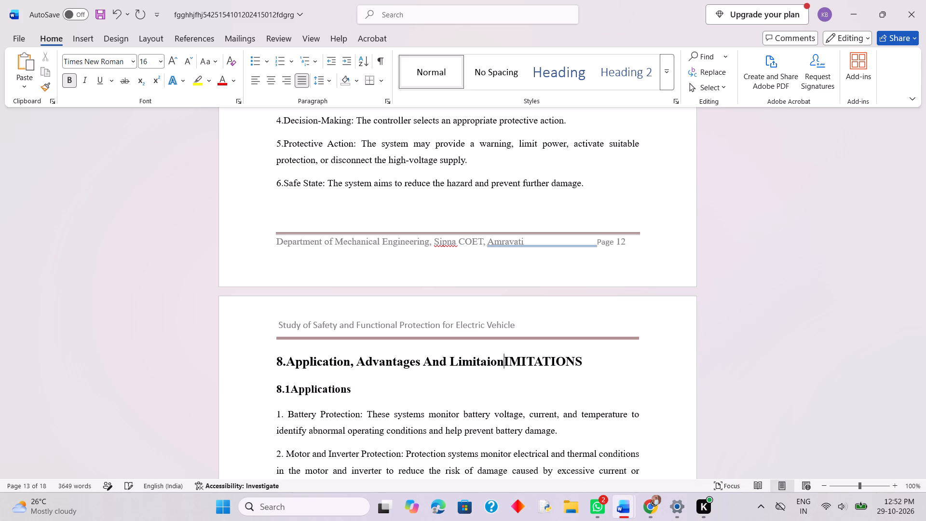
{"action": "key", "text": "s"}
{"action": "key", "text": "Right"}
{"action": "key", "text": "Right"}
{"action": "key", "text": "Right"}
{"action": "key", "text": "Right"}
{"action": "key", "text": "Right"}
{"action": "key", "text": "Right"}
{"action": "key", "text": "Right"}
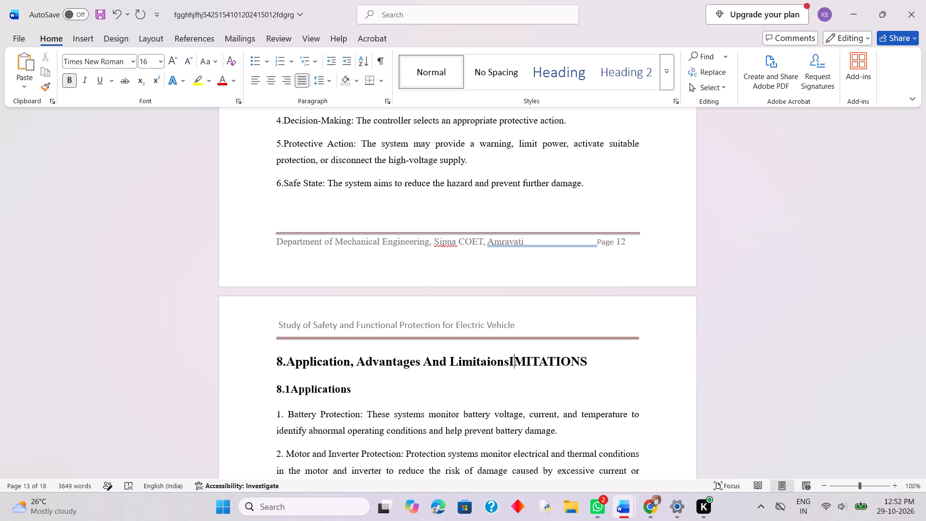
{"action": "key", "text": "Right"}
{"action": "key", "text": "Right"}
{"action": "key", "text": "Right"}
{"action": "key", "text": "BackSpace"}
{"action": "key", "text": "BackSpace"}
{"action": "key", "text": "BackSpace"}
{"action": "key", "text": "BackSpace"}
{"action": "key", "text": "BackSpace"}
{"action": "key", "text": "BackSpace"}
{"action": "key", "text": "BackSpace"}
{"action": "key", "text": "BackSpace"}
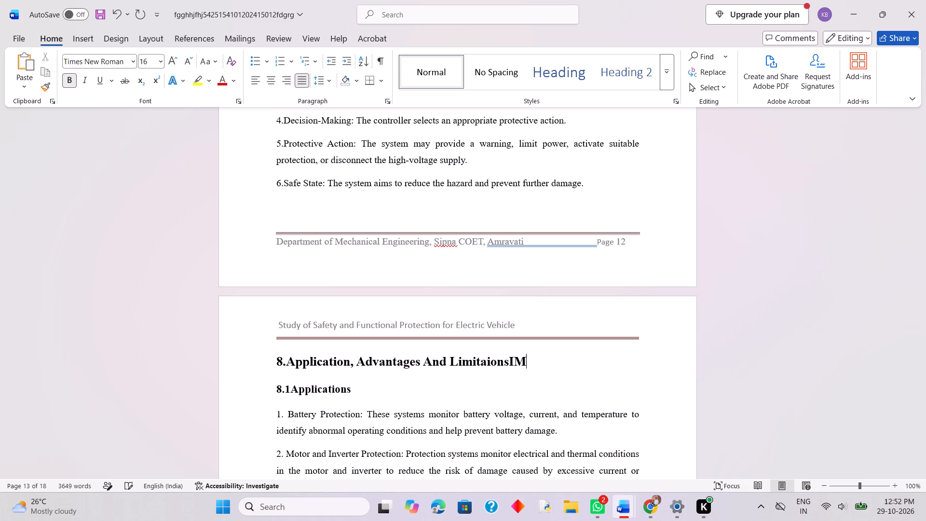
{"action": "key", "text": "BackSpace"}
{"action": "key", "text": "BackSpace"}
Check the section headings from section 7 back to the introduction for any still written in all capitals.
{"action": "scroll", "coordinate": [444, 365], "scroll_direction": "up", "scroll_amount": 2}
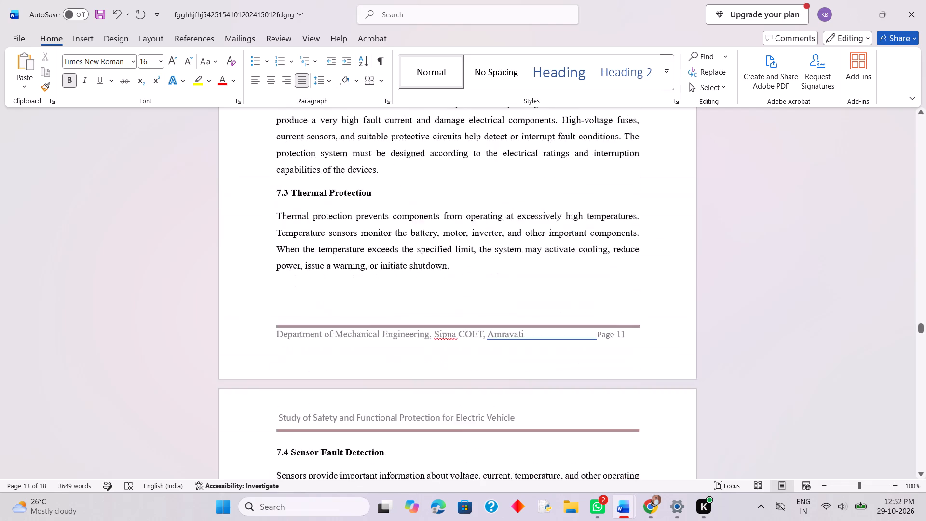
{"action": "scroll", "coordinate": [444, 365], "scroll_direction": "up", "scroll_amount": 1}
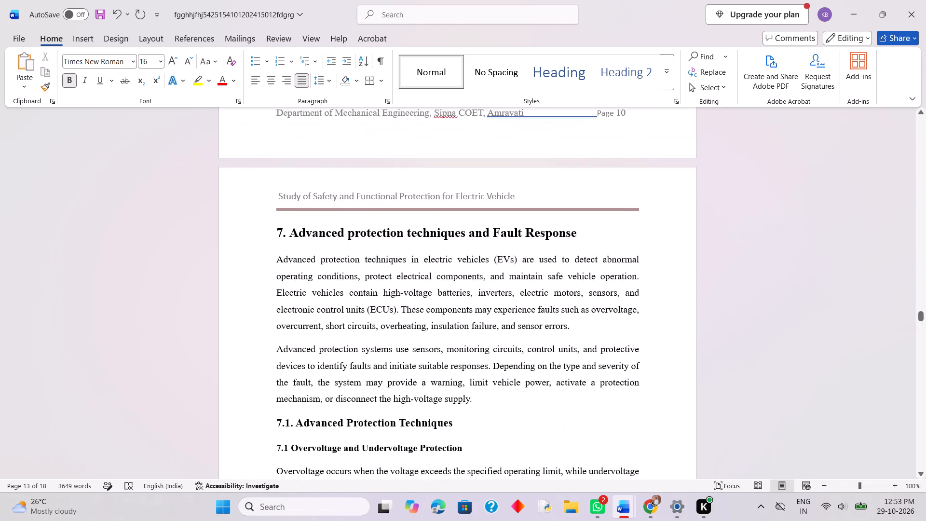
{"action": "scroll", "coordinate": [448, 296], "scroll_direction": "up", "scroll_amount": 1}
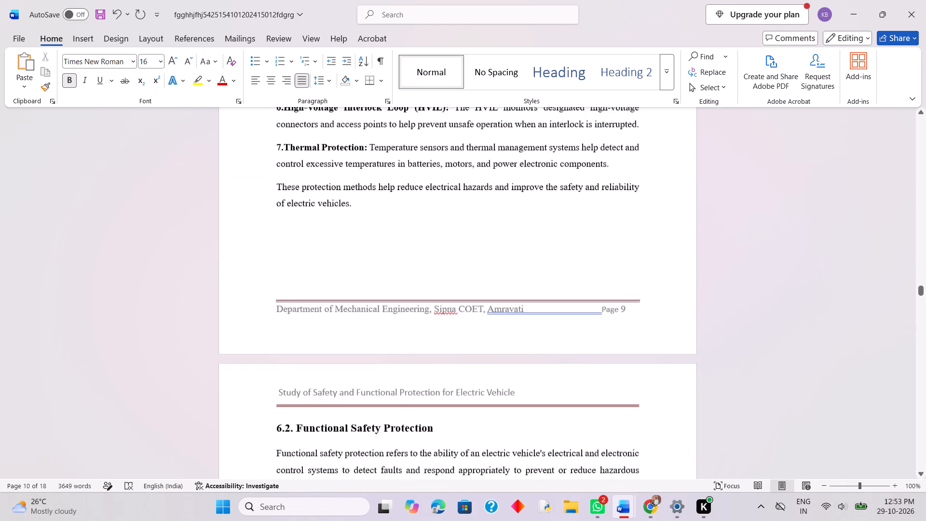
{"action": "scroll", "coordinate": [448, 296], "scroll_direction": "up", "scroll_amount": 1}
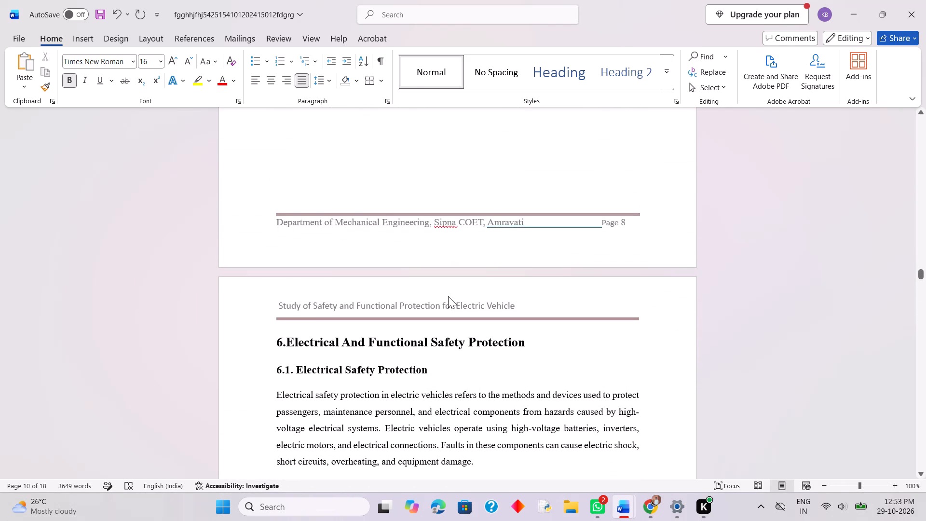
{"action": "scroll", "coordinate": [448, 296], "scroll_direction": "up", "scroll_amount": 3}
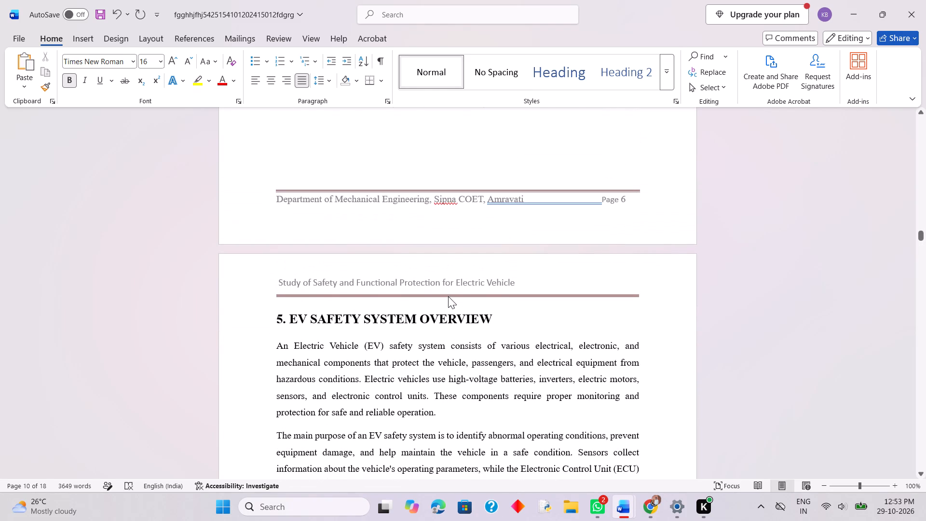
{"action": "scroll", "coordinate": [448, 296], "scroll_direction": "up", "scroll_amount": 2}
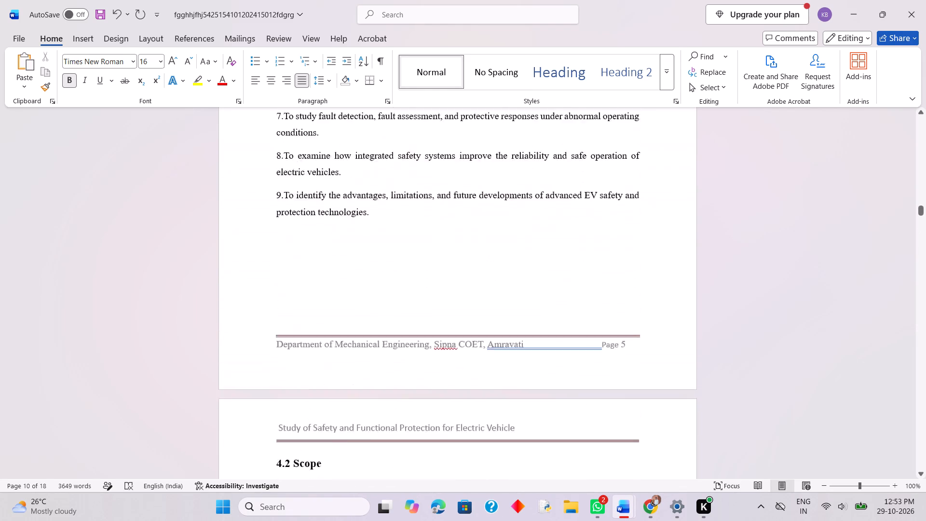
{"action": "scroll", "coordinate": [448, 296], "scroll_direction": "up", "scroll_amount": 2}
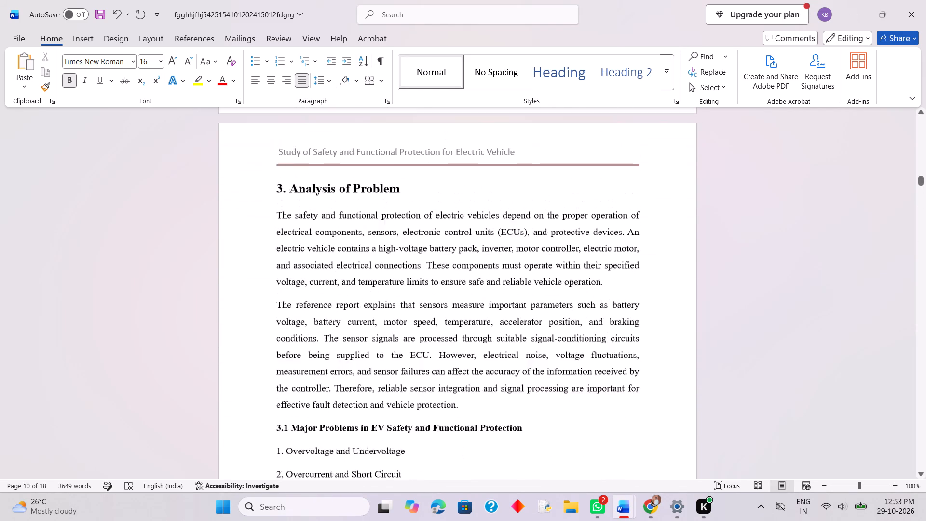
{"action": "scroll", "coordinate": [448, 296], "scroll_direction": "up", "scroll_amount": 2}
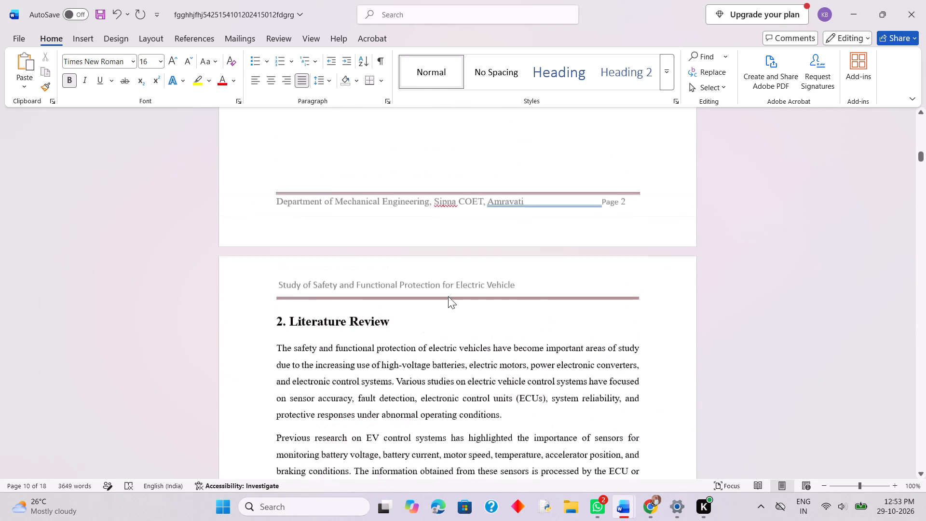
{"action": "scroll", "coordinate": [448, 296], "scroll_direction": "up", "scroll_amount": 1}
{"action": "scroll", "coordinate": [448, 296], "scroll_direction": "right", "scroll_amount": 1}
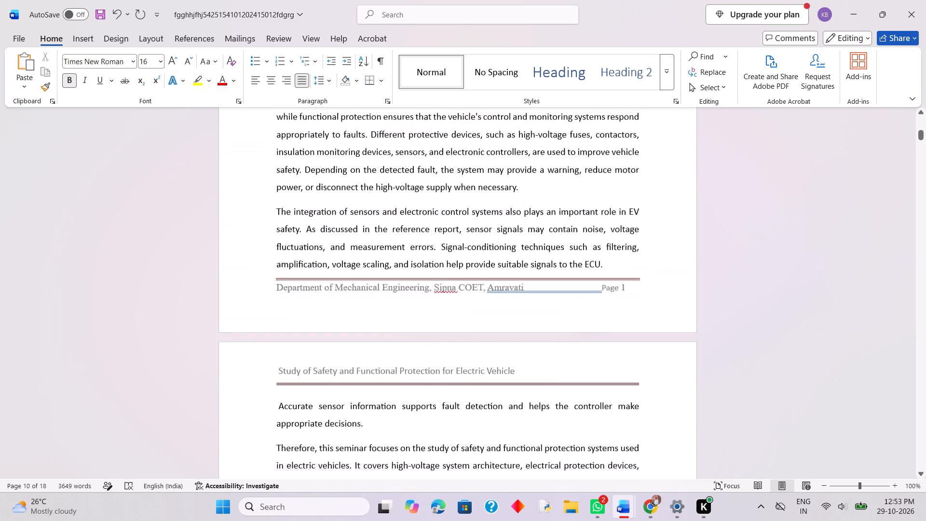
{"action": "scroll", "coordinate": [448, 296], "scroll_direction": "right", "scroll_amount": 1}
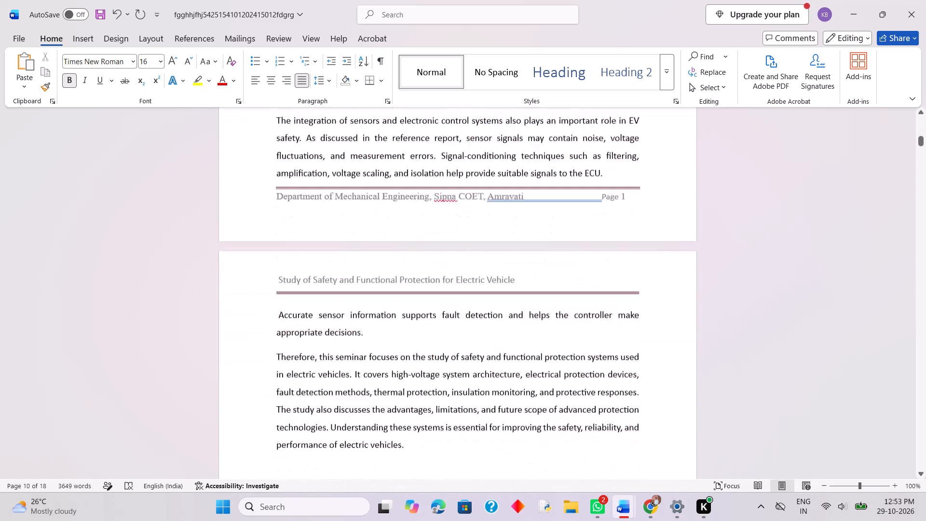
{"action": "scroll", "coordinate": [448, 296], "scroll_direction": "right", "scroll_amount": 1}
Rewrite the all-capitals section 4 heading in title case as "4. Objectives And Scope".
{"action": "scroll", "coordinate": [448, 296], "scroll_direction": "down", "scroll_amount": 1}
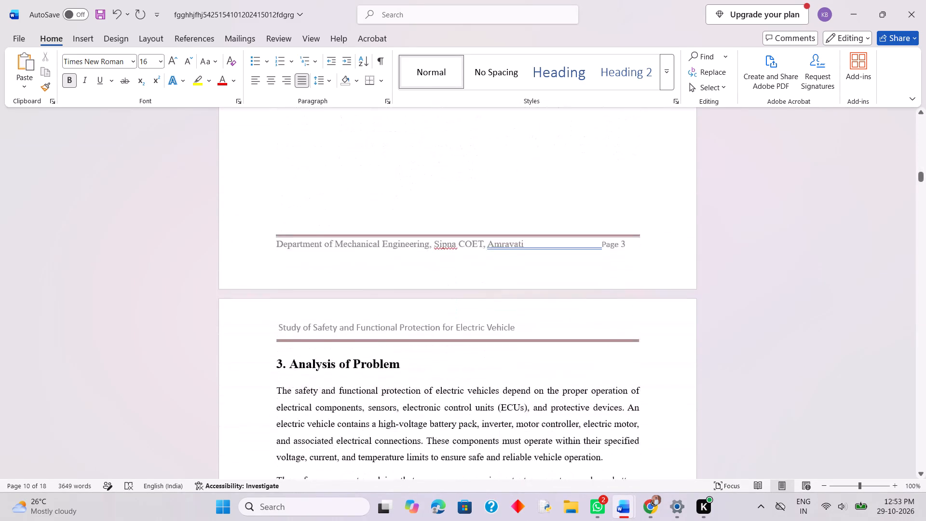
{"action": "scroll", "coordinate": [448, 296], "scroll_direction": "down", "scroll_amount": 2}
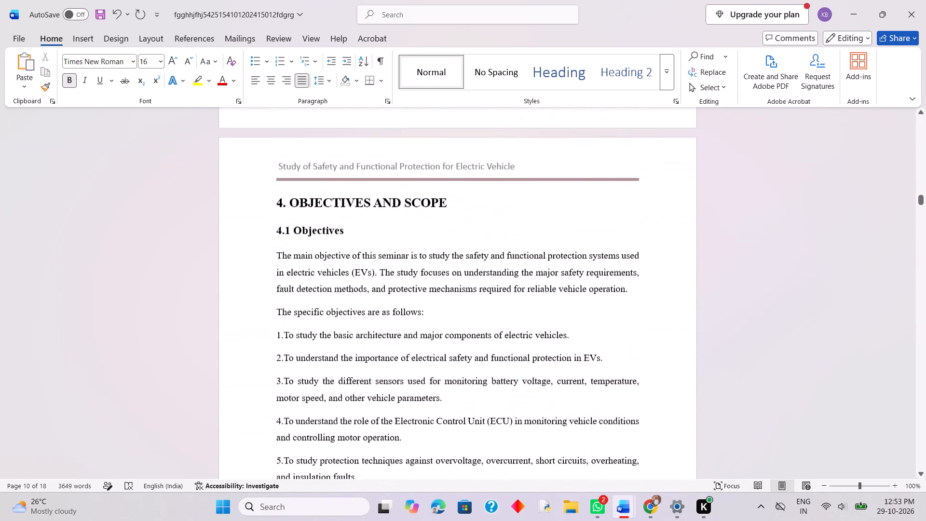
{"action": "left_click", "coordinate": [298, 203]}
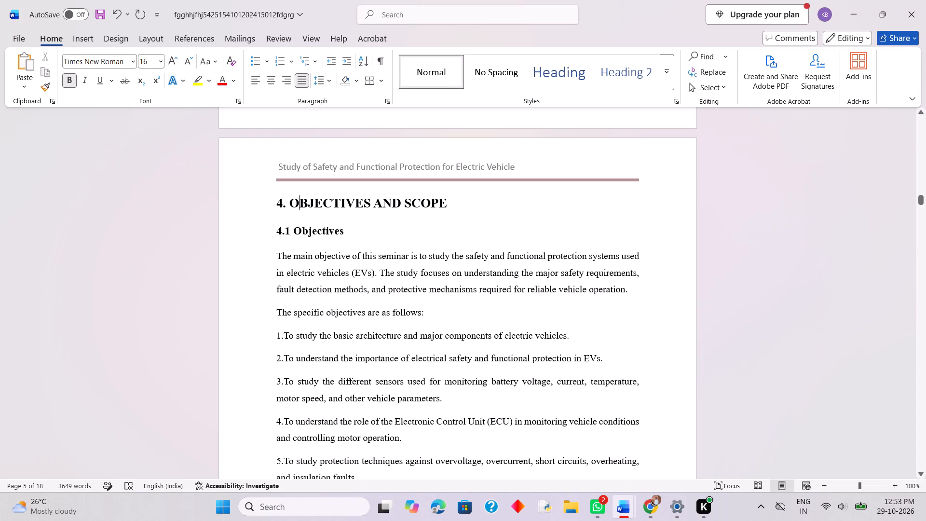
{"action": "left_click", "coordinate": [370, 201]}
{"action": "key", "text": "BackSpace"}
{"action": "key", "text": "BackSpace"}
{"action": "key", "text": "BackSpace"}
{"action": "key", "text": "BackSpace"}
{"action": "key", "text": "BackSpace"}
{"action": "key", "text": "BackSpace"}
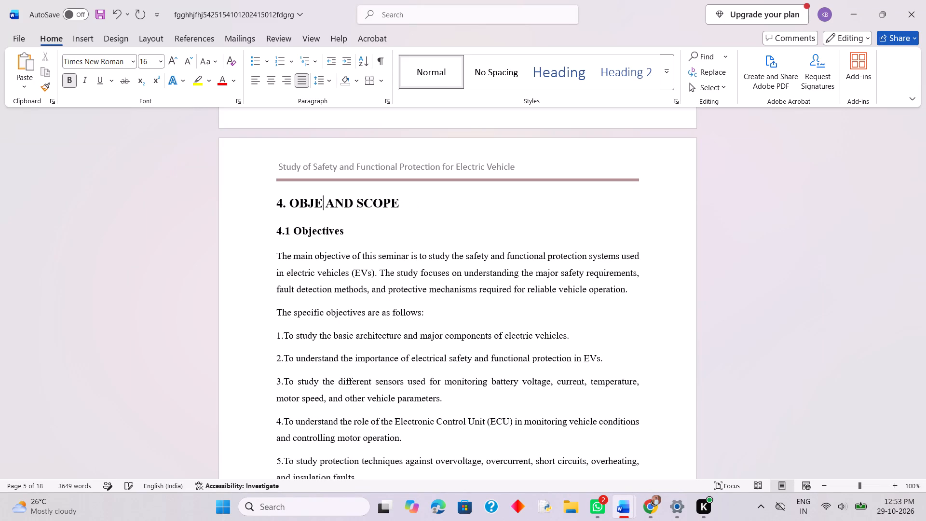
{"action": "key", "text": "BackSpace"}
{"action": "key", "text": "BackSpace"}
{"action": "key", "text": "BackSpace"}
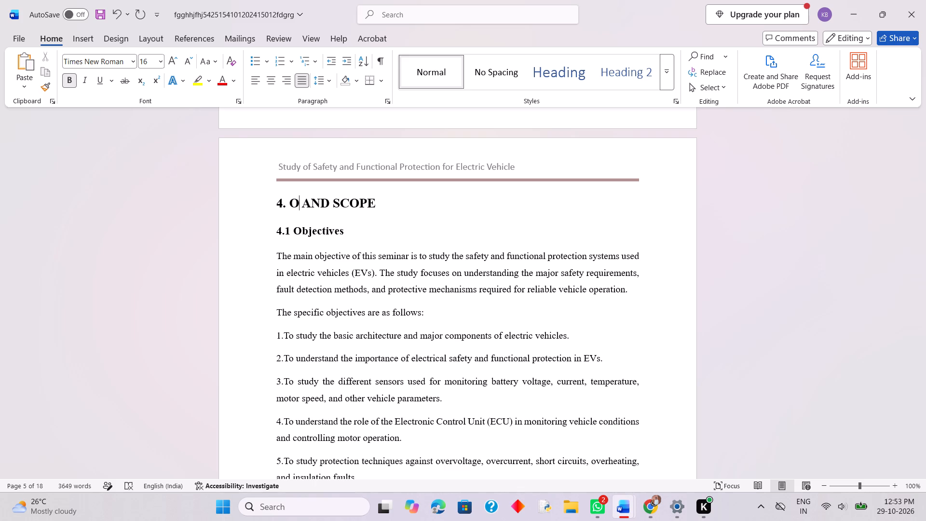
{"action": "type", "text": "bjecti"}
{"action": "type", "text": "ves"}
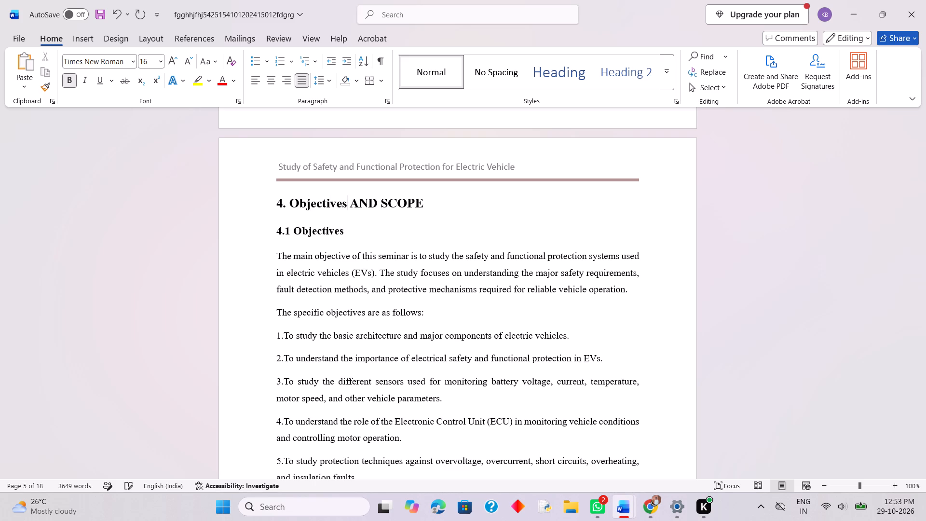
{"action": "key", "text": "Right"}
{"action": "key", "text": "Right"}
{"action": "key", "text": "Right"}
{"action": "key", "text": "Right"}
{"action": "key", "text": "BackSpace"}
{"action": "key", "text": "BackSpace"}
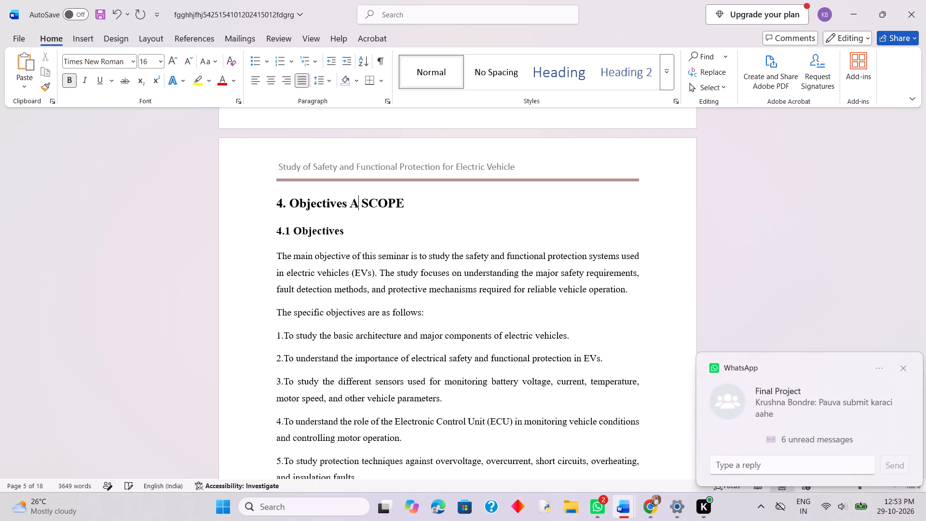
{"action": "key", "text": "n"}
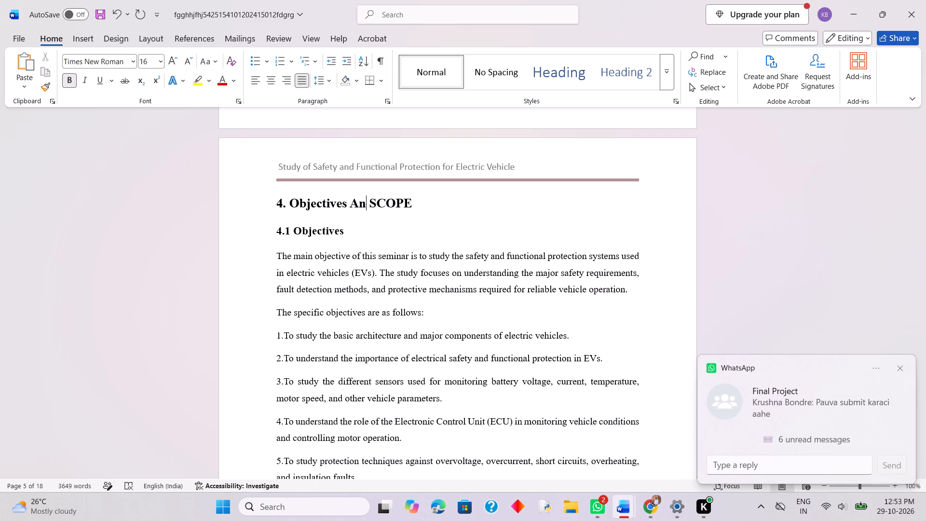
{"action": "key", "text": "d"}
{"action": "key", "text": "Right"}
{"action": "key", "text": "Right"}
{"action": "type", "text": "cop"}
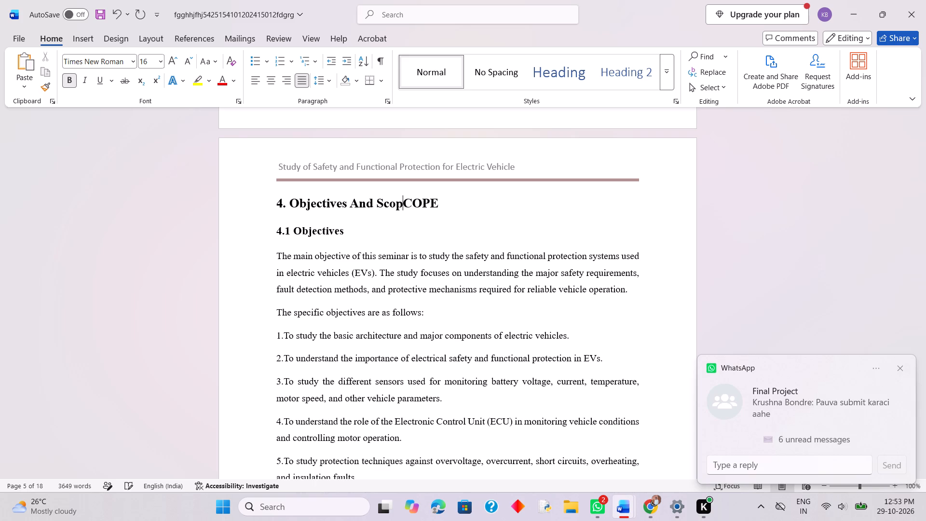
{"action": "key", "text": "e"}
{"action": "key", "text": "Right"}
{"action": "key", "text": "Right"}
{"action": "key", "text": "Right"}
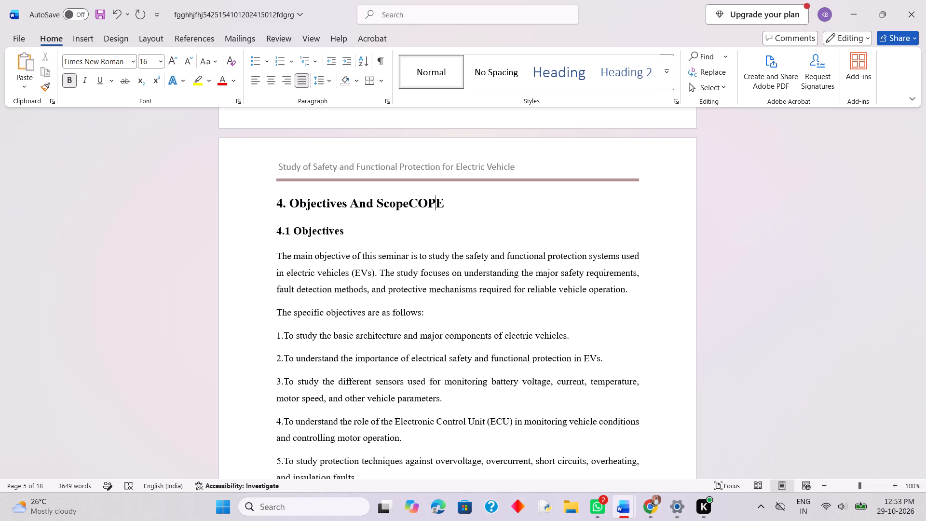
{"action": "key", "text": "Right"}
{"action": "key", "text": "BackSpace"}
{"action": "key", "text": "BackSpace"}
{"action": "key", "text": "BackSpace"}
{"action": "key", "text": "BackSpace"}
In the all-capitals section 5 heading, rewrite the first two words in title case as "Ev Safety".
{"action": "scroll", "coordinate": [370, 201], "scroll_direction": "down", "scroll_amount": 2}
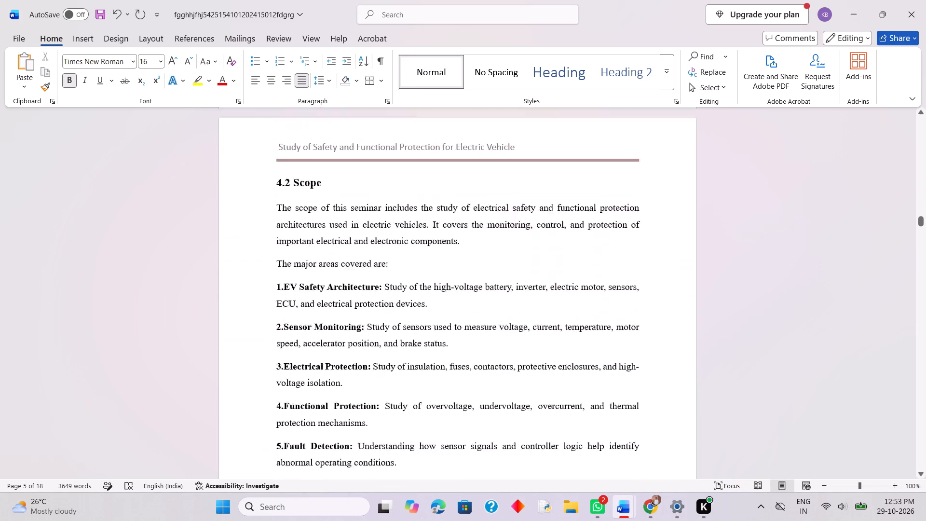
{"action": "scroll", "coordinate": [370, 201], "scroll_direction": "down", "scroll_amount": 1}
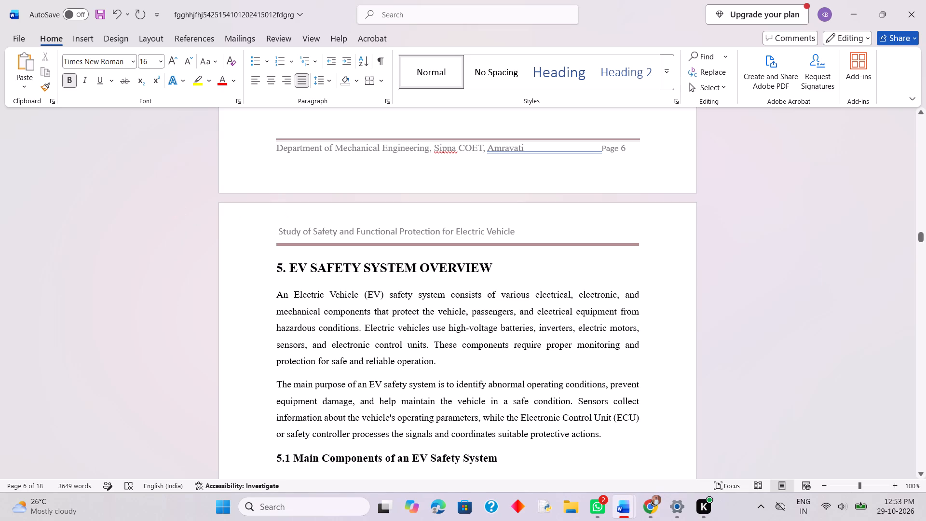
{"action": "left_click", "coordinate": [307, 271]}
{"action": "key", "text": "BackSpace"}
{"action": "key", "text": "v"}
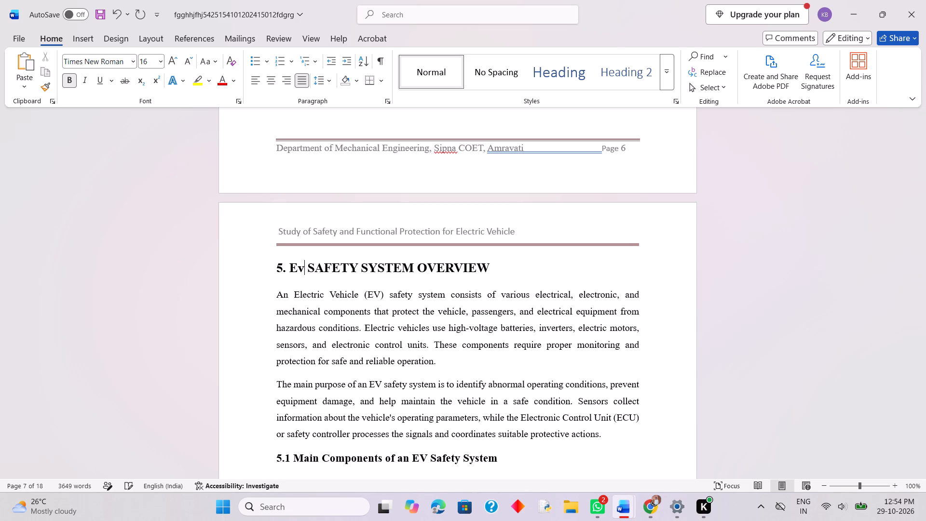
{"action": "key", "text": "Right"}
{"action": "key", "text": "Right"}
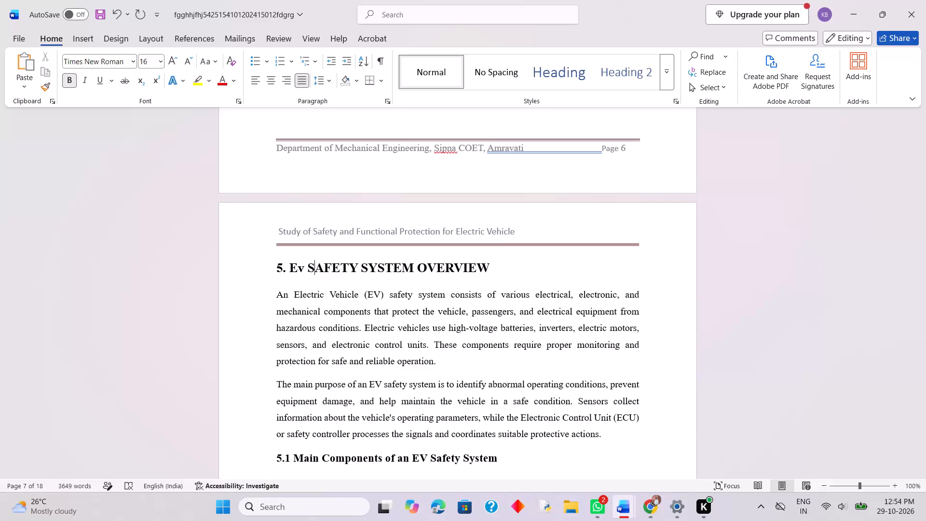
{"action": "key", "text": "a"}
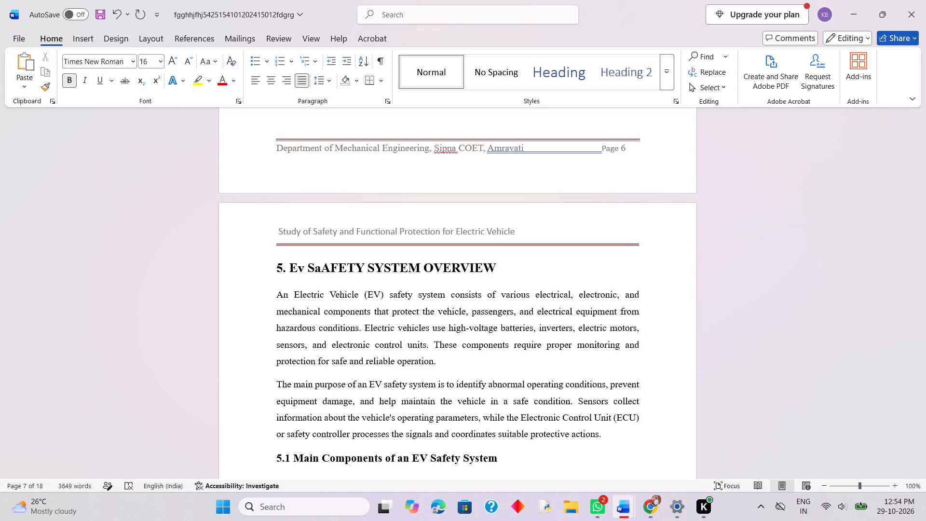
{"action": "type", "text": "fety"}
{"action": "key", "text": "Right"}
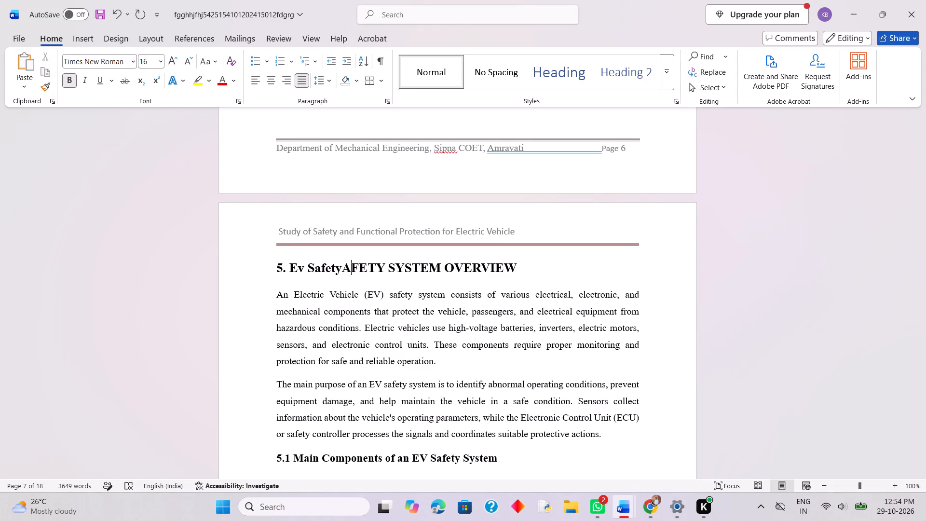
{"action": "key", "text": "Right"}
{"action": "key", "text": "Right"}
{"action": "key", "text": "Right"}
{"action": "key", "text": "Right"}
{"action": "key", "text": "BackSpace"}
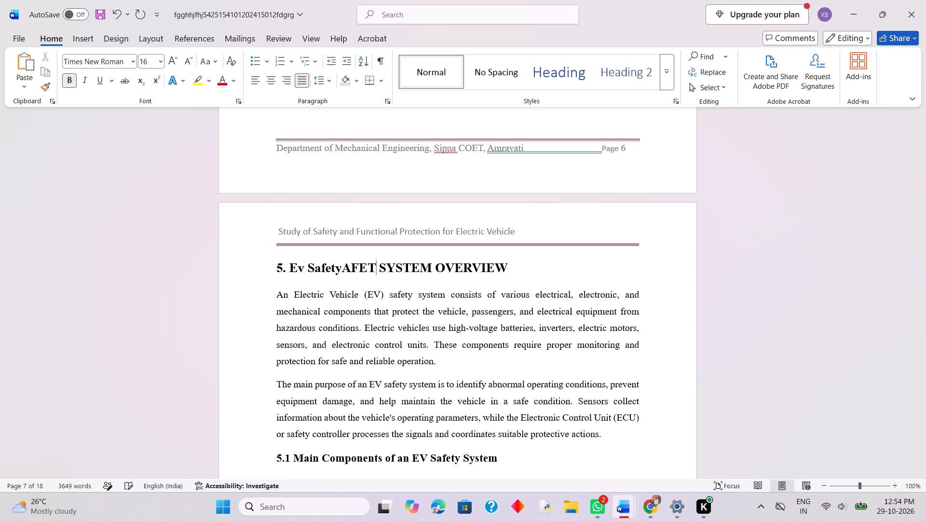
{"action": "key", "text": "BackSpace"}
{"action": "key", "text": "BackSpace"}
{"action": "key", "text": "BackSpace"}
{"action": "key", "text": "BackSpace"}
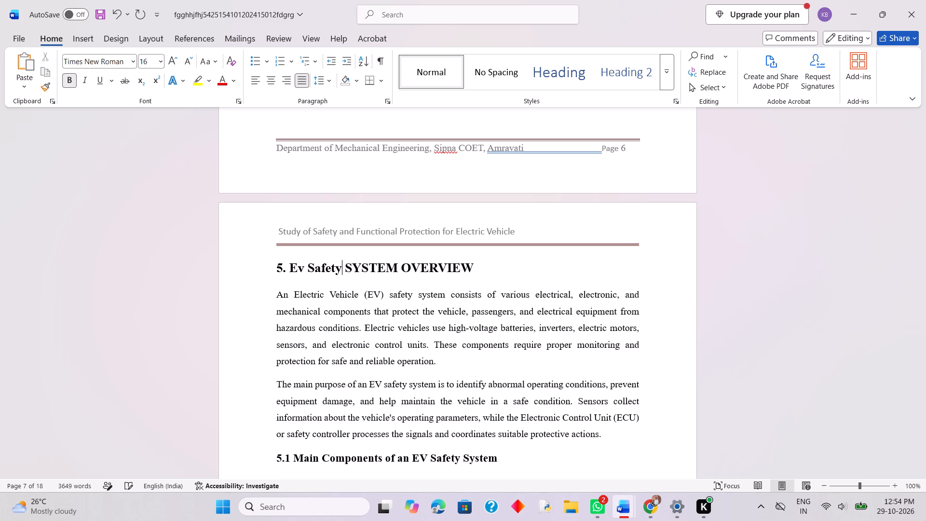
Rewrite the all-capitals word "SYSTEM" in the section 5 heading in title case as "System".
{"action": "key", "text": "Right"}
{"action": "key", "text": "Right"}
{"action": "key", "text": "y"}
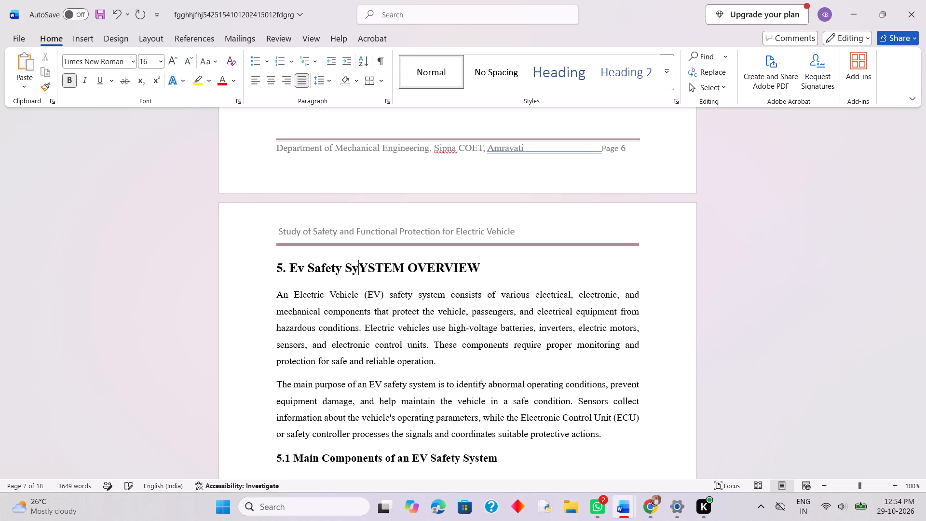
{"action": "type", "text": "stem"}
{"action": "key", "text": "Right"}
{"action": "key", "text": "Right"}
{"action": "key", "text": "Right"}
{"action": "key", "text": "Right"}
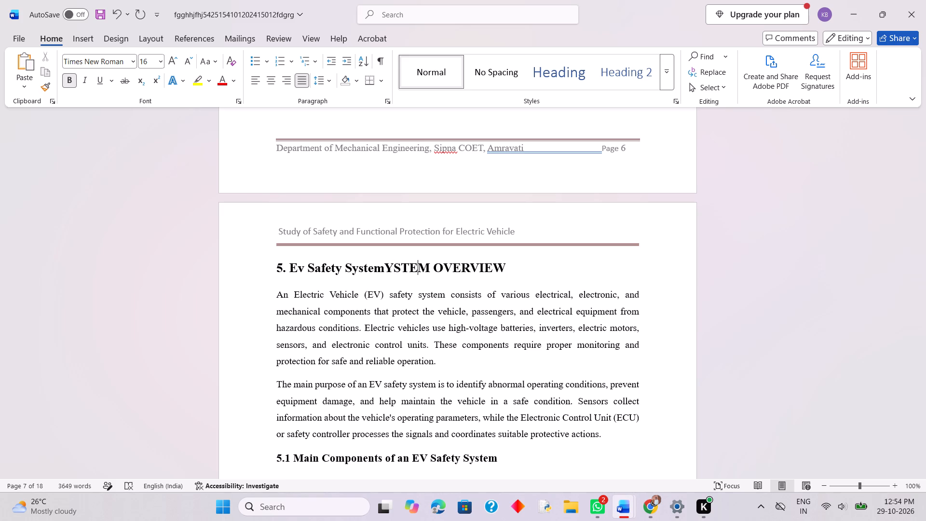
{"action": "key", "text": "Right"}
{"action": "key", "text": "BackSpace"}
{"action": "key", "text": "BackSpace"}
{"action": "key", "text": "BackSpace"}
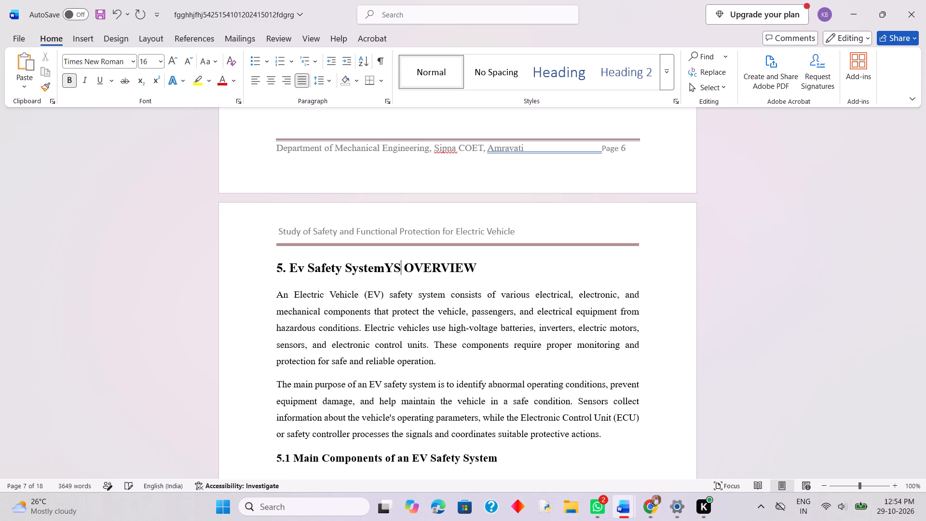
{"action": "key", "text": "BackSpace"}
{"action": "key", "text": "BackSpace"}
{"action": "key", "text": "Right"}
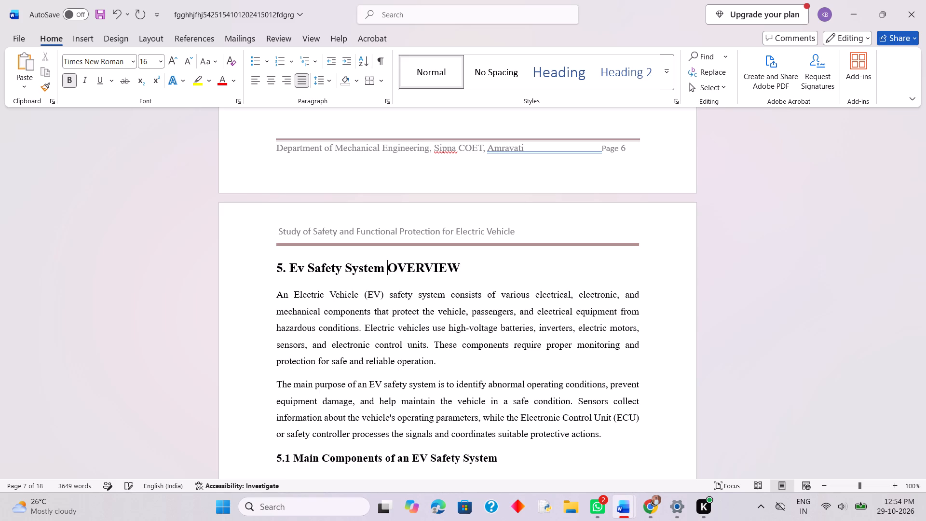
Rewrite the all-capitals word "OVERVIEW" in the section 5 heading in title case as "Overview", removing the leftover capitals.
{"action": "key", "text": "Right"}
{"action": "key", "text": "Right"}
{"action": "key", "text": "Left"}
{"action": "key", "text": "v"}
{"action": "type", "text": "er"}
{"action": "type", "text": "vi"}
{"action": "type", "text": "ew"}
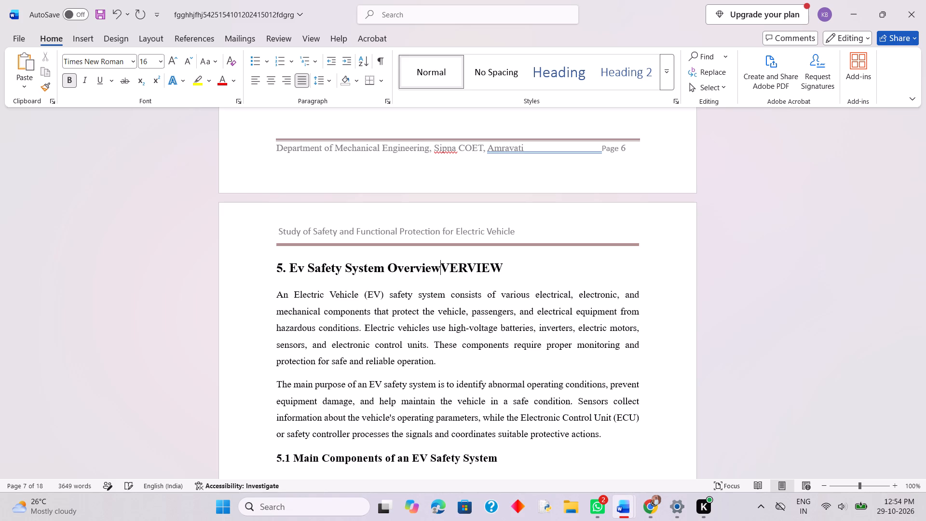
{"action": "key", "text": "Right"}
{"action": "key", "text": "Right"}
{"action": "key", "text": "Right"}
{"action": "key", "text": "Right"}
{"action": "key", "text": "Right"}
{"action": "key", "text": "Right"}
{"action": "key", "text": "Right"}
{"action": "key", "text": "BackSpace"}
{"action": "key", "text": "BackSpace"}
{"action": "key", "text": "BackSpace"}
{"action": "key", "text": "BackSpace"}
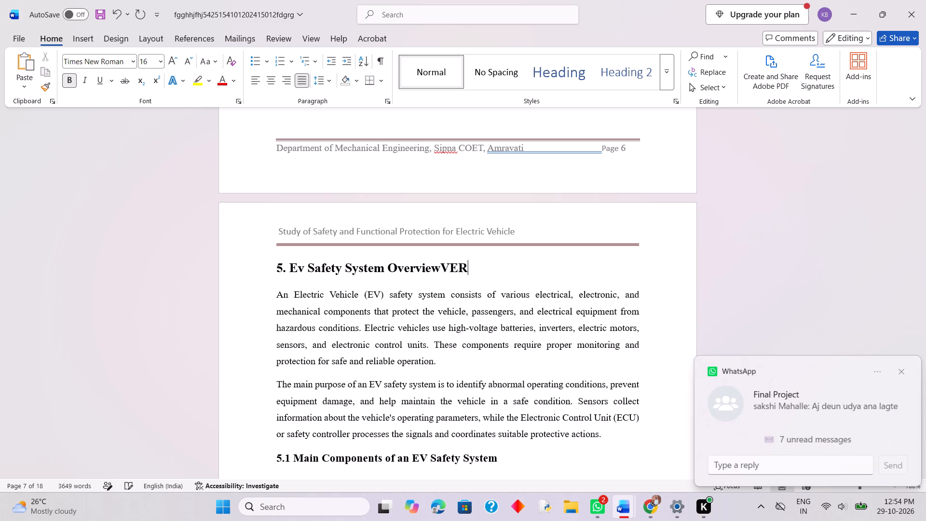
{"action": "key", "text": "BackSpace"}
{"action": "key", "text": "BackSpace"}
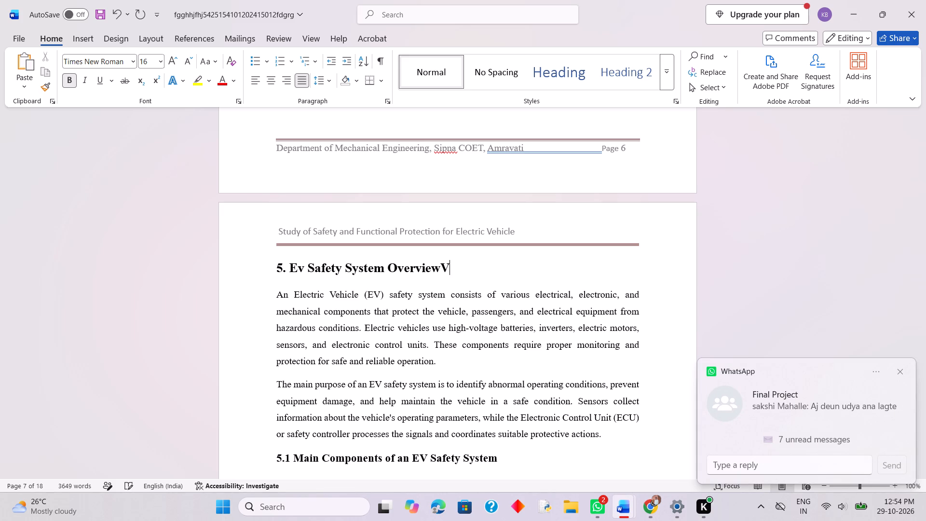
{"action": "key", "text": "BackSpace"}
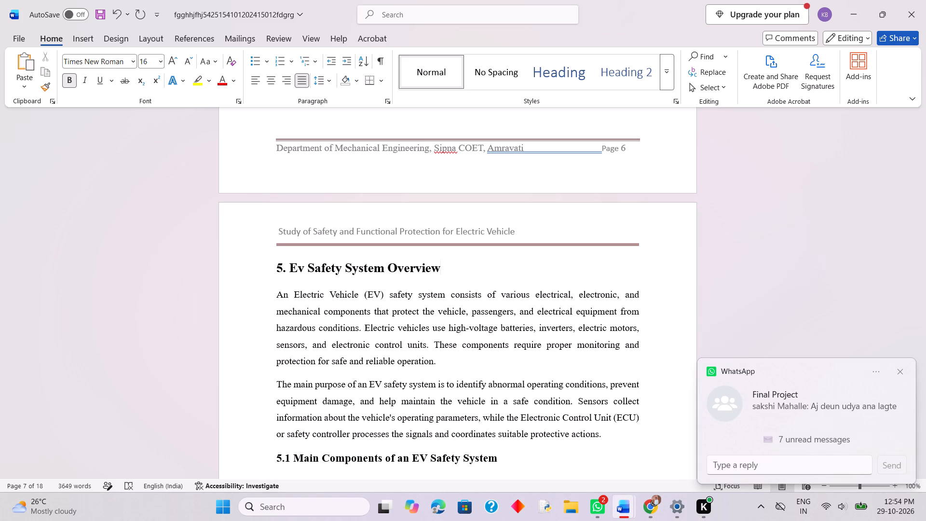
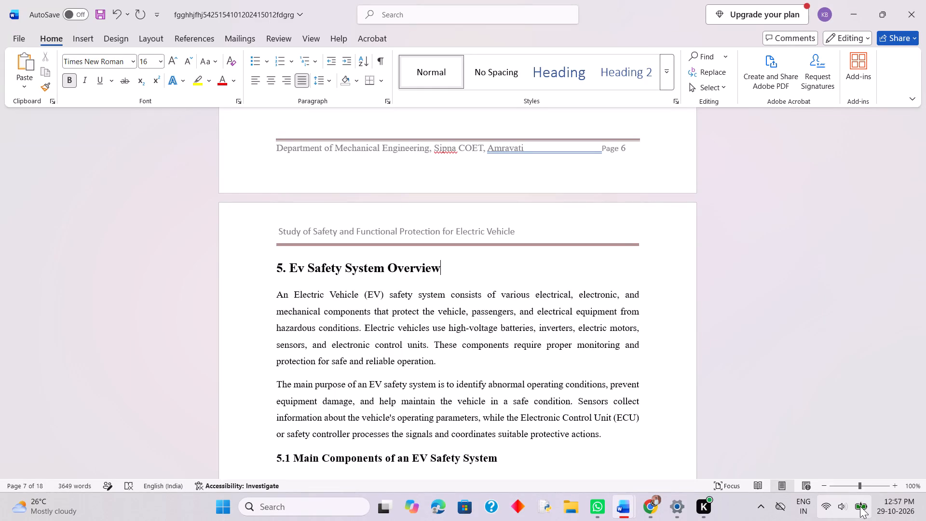
Check the font formatting of the 5.1 heading and its High-Voltage Battery Pack and Sensors subheadings.
{"action": "left_click", "coordinate": [787, 393]}
{"action": "scroll", "coordinate": [650, 422], "scroll_direction": "down", "scroll_amount": 1}
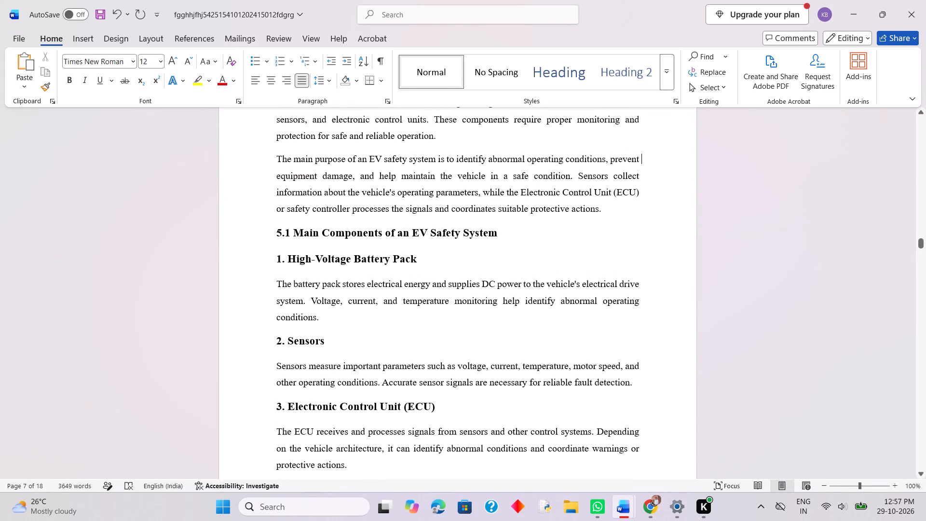
{"action": "left_click_drag", "start_coordinate": [503, 227], "coordinate": [351, 217]}
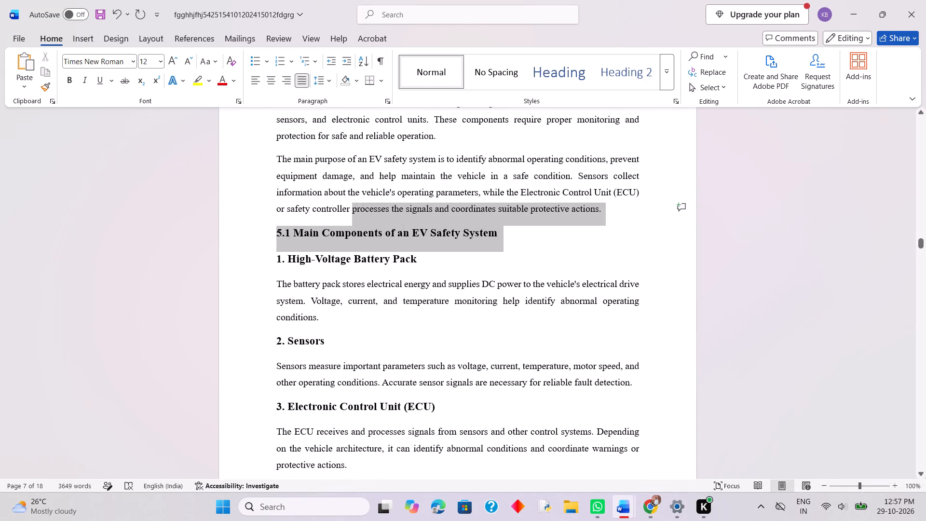
{"action": "left_click_drag", "start_coordinate": [351, 217], "coordinate": [305, 233]}
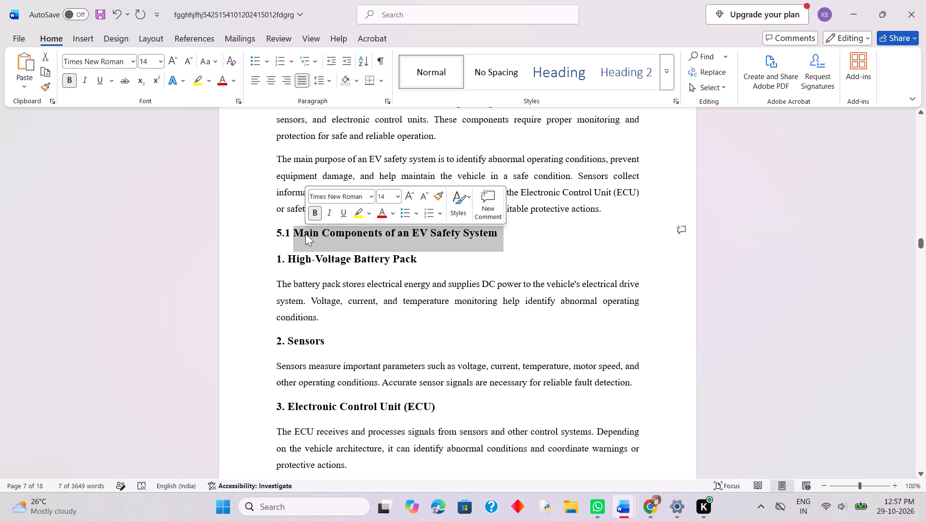
{"action": "left_click_drag", "start_coordinate": [421, 256], "coordinate": [287, 248]}
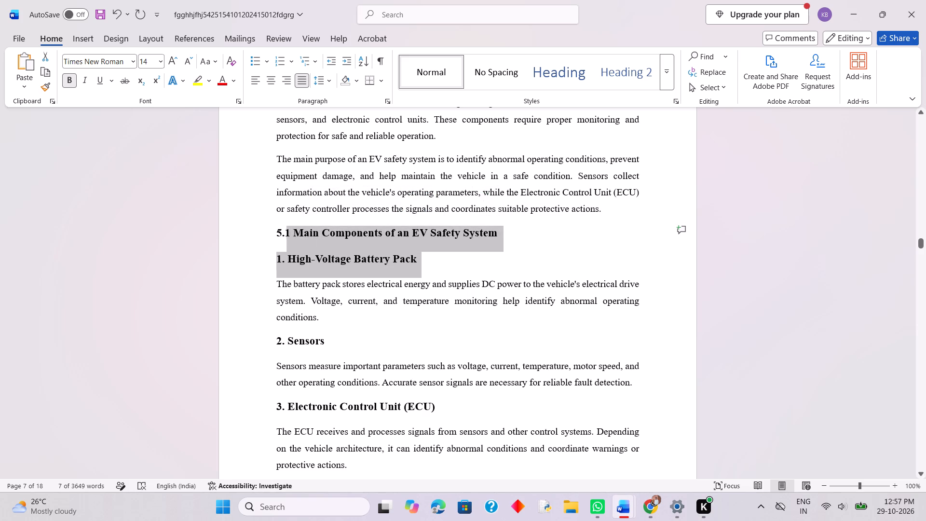
{"action": "left_click_drag", "start_coordinate": [287, 248], "coordinate": [277, 256]}
{"action": "left_click", "coordinate": [520, 239]}
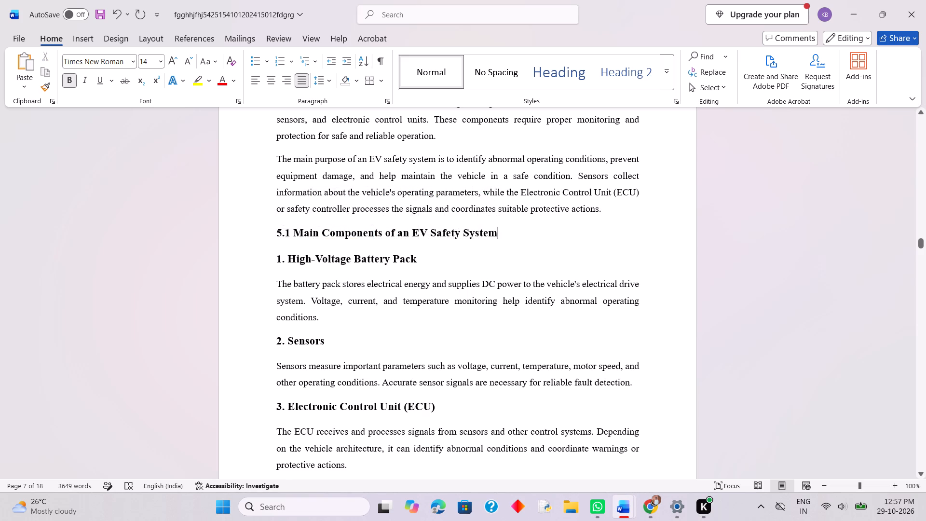
{"action": "left_click_drag", "start_coordinate": [324, 338], "coordinate": [265, 334]}
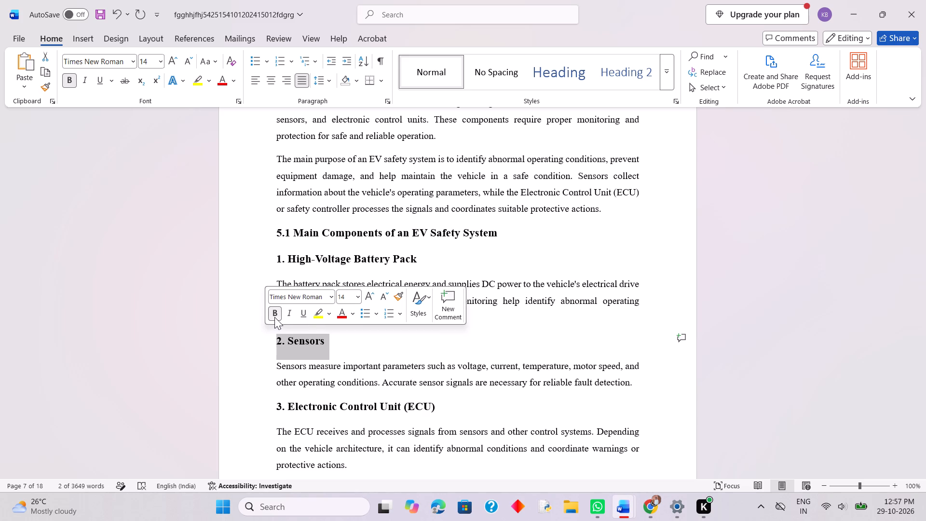
{"action": "left_click", "coordinate": [364, 338]}
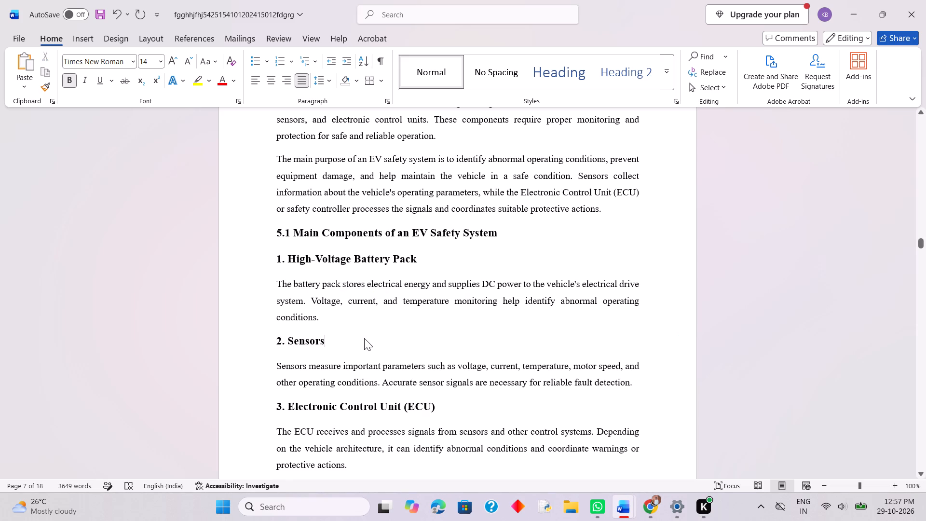
Review the headings and numbered points from the section 5.1 components through section 8.3 for formatting or spelling errors.
{"action": "scroll", "coordinate": [364, 338], "scroll_direction": "down", "scroll_amount": 1}
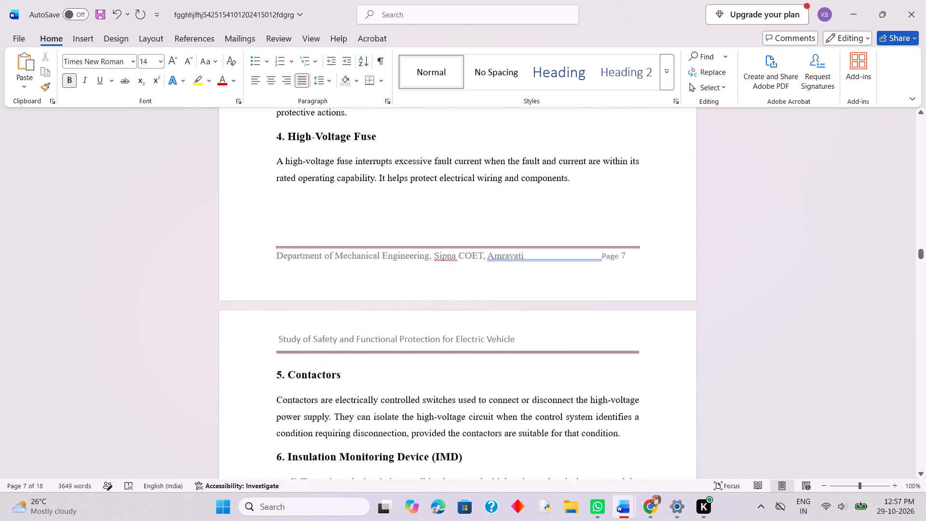
{"action": "scroll", "coordinate": [364, 338], "scroll_direction": "down", "scroll_amount": 1}
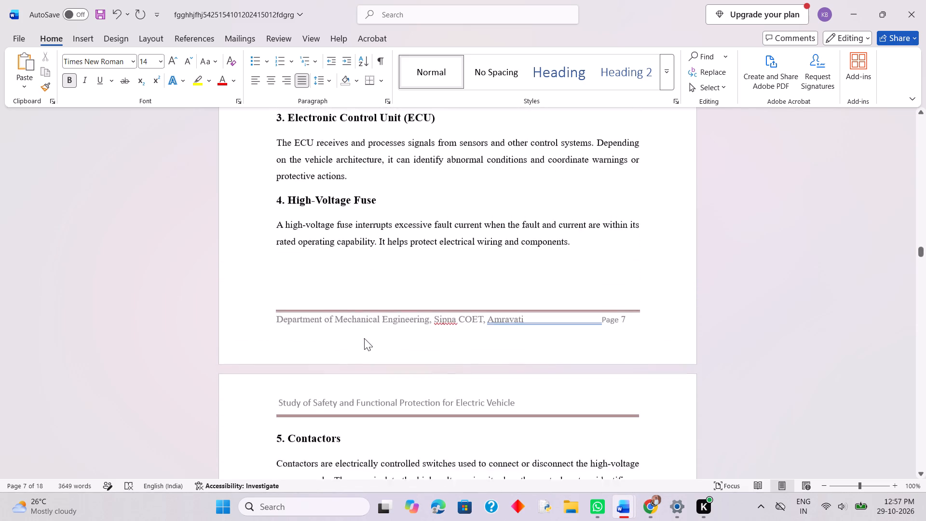
{"action": "scroll", "coordinate": [364, 338], "scroll_direction": "down", "scroll_amount": 1}
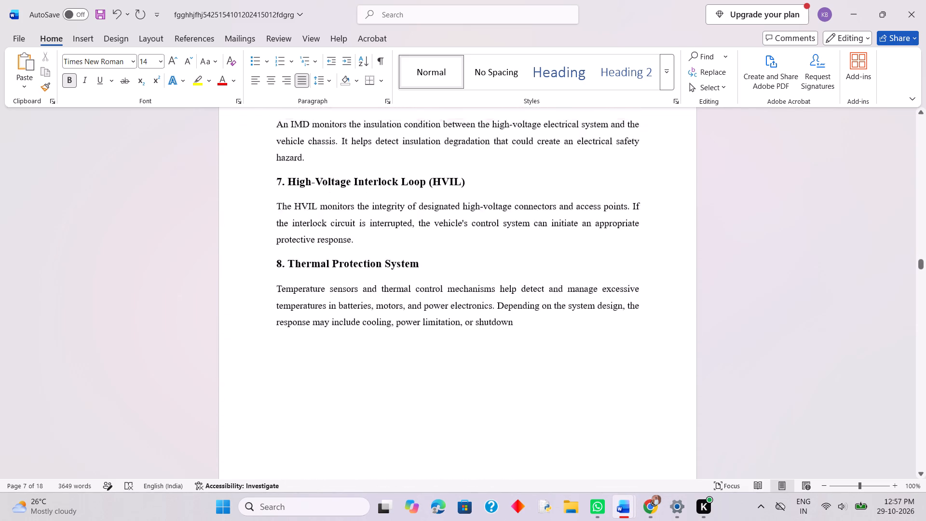
{"action": "scroll", "coordinate": [364, 338], "scroll_direction": "down", "scroll_amount": 2}
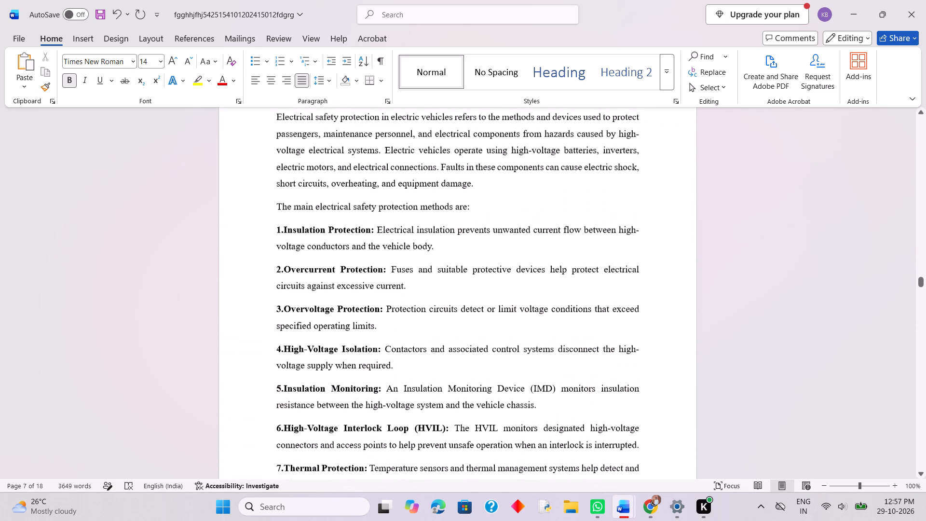
{"action": "scroll", "coordinate": [364, 338], "scroll_direction": "down", "scroll_amount": 1}
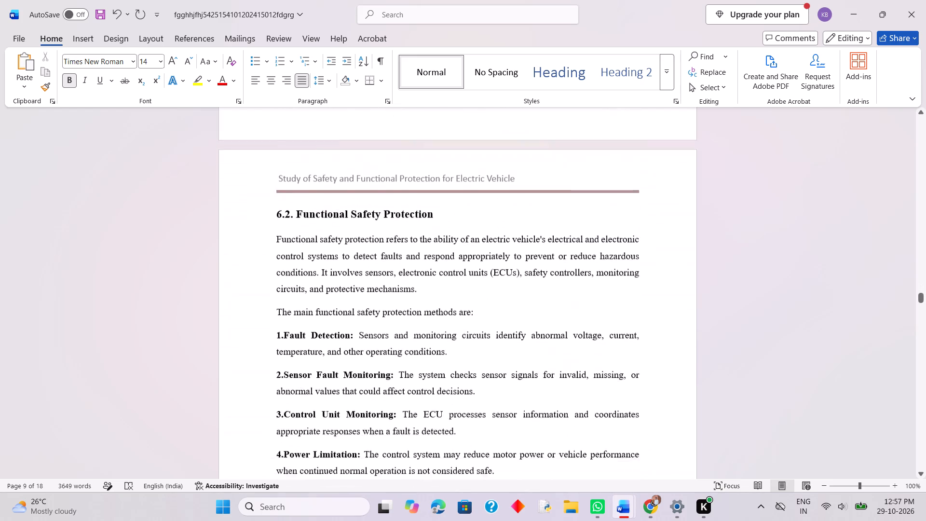
{"action": "scroll", "coordinate": [364, 338], "scroll_direction": "down", "scroll_amount": 2}
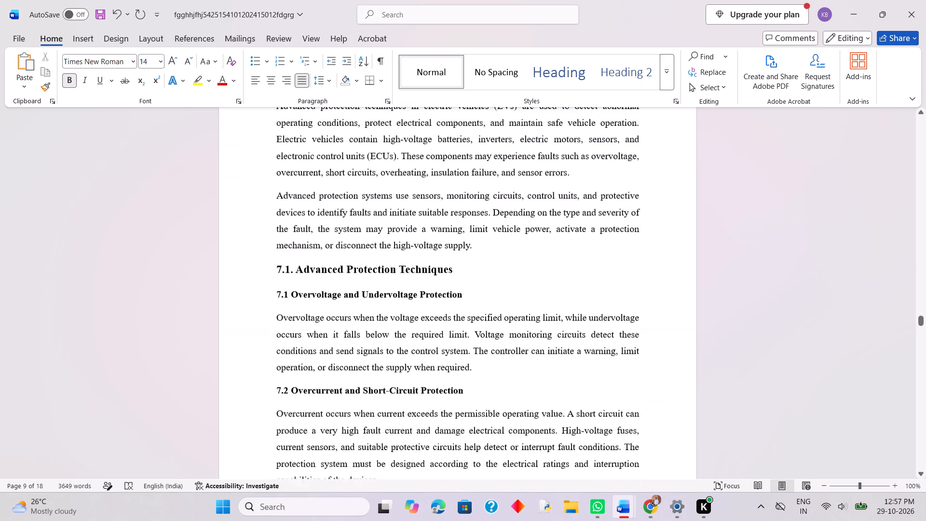
{"action": "scroll", "coordinate": [364, 338], "scroll_direction": "down", "scroll_amount": 1}
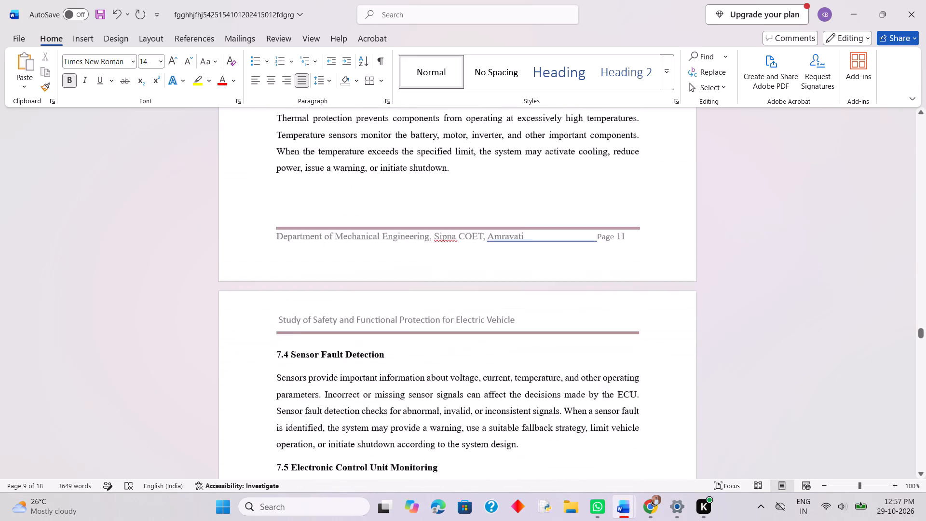
{"action": "scroll", "coordinate": [364, 338], "scroll_direction": "down", "scroll_amount": 2}
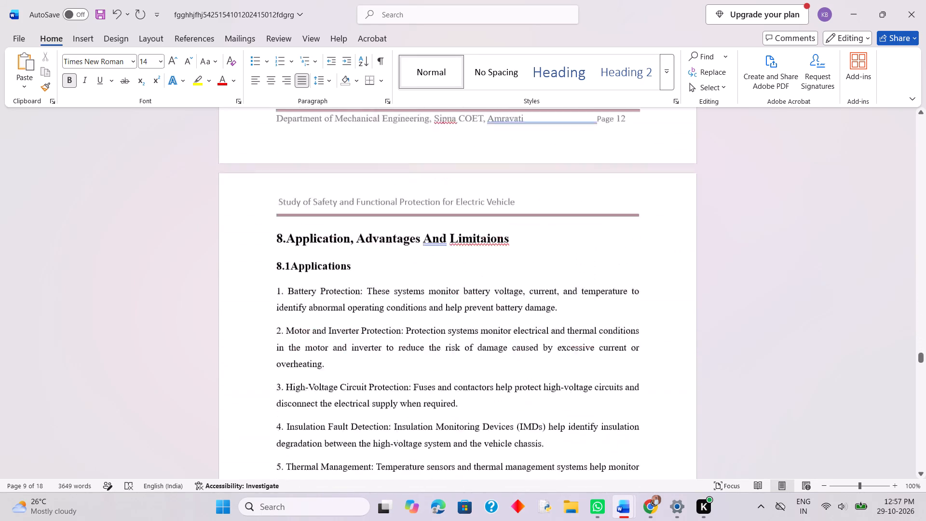
{"action": "scroll", "coordinate": [364, 338], "scroll_direction": "down", "scroll_amount": 1}
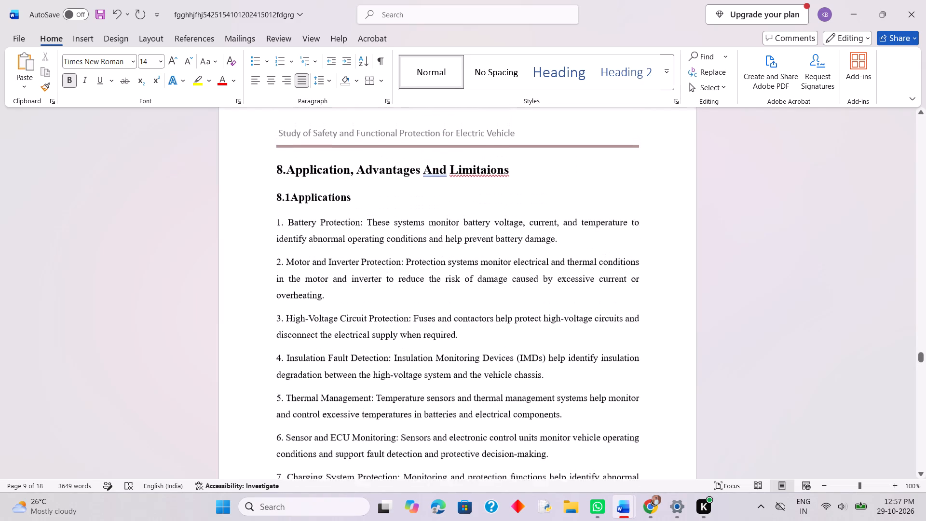
{"action": "scroll", "coordinate": [364, 338], "scroll_direction": "down", "scroll_amount": 1}
{"action": "scroll", "coordinate": [364, 338], "scroll_direction": "right", "scroll_amount": 1}
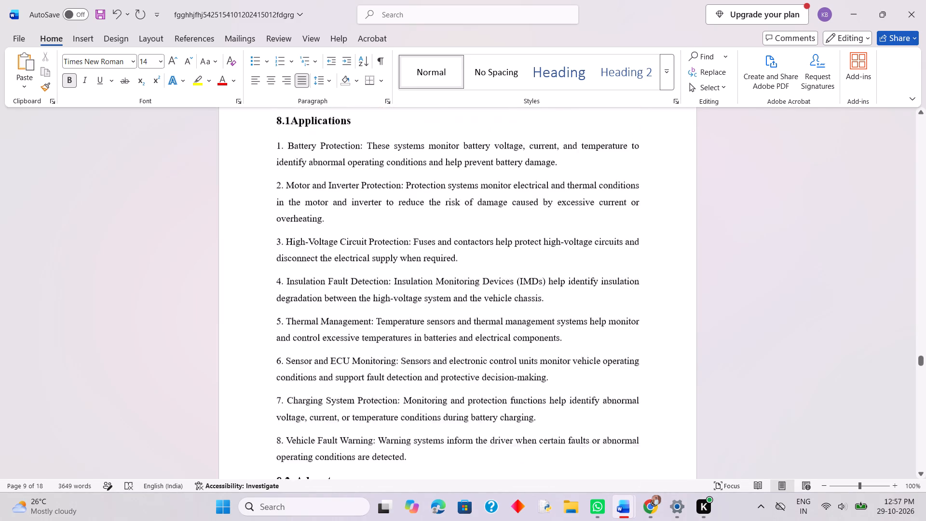
{"action": "scroll", "coordinate": [364, 338], "scroll_direction": "right", "scroll_amount": 1}
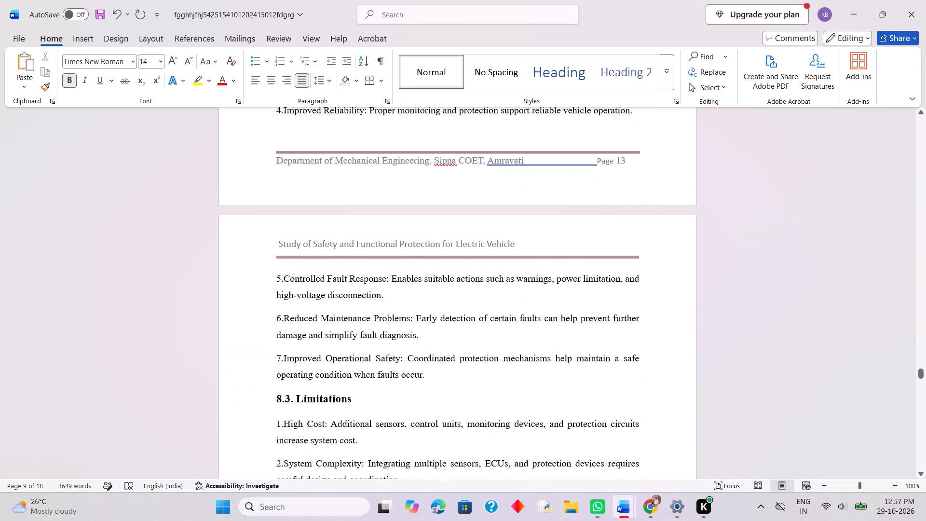
{"action": "scroll", "coordinate": [364, 338], "scroll_direction": "right", "scroll_amount": 1}
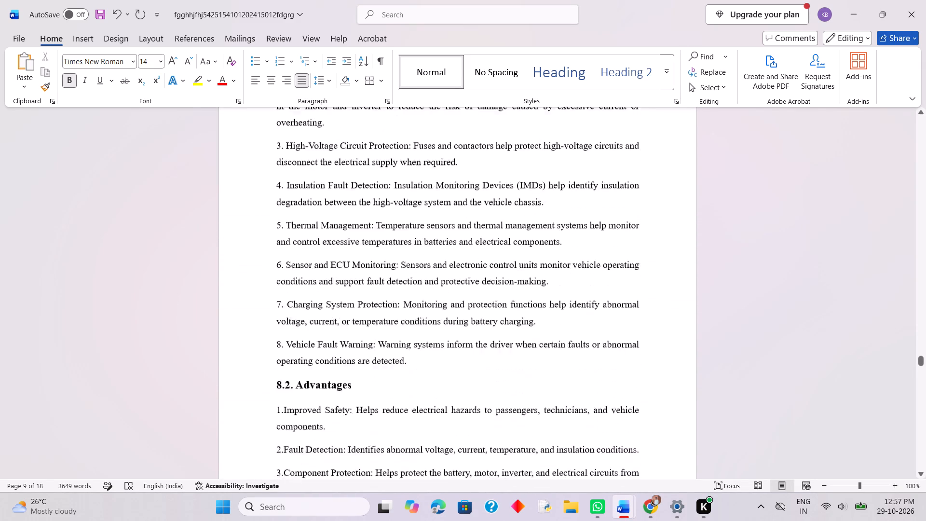
{"action": "scroll", "coordinate": [364, 338], "scroll_direction": "right", "scroll_amount": 2}
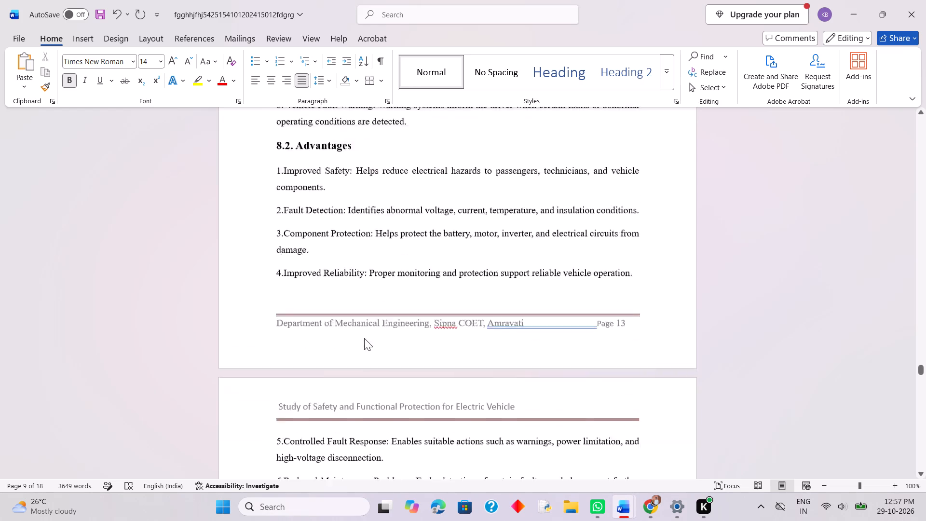
{"action": "scroll", "coordinate": [364, 338], "scroll_direction": "right", "scroll_amount": 1}
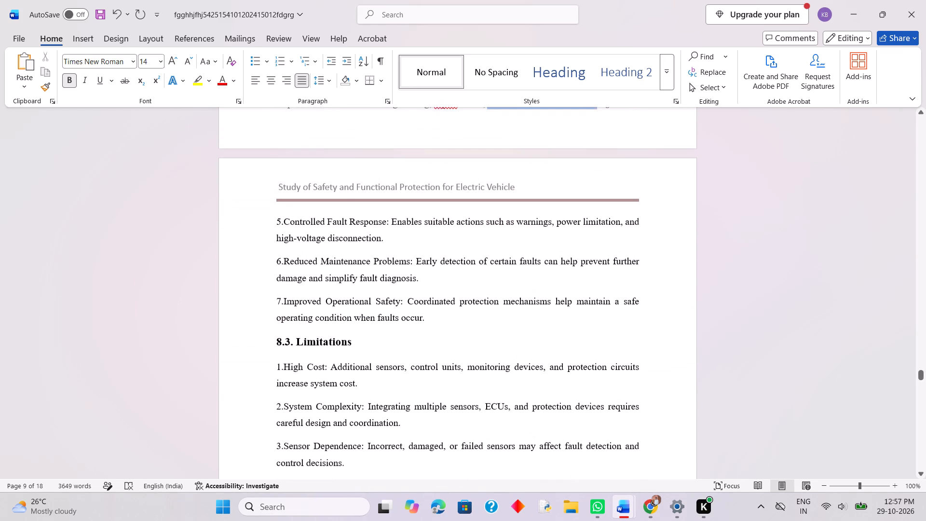
{"action": "scroll", "coordinate": [364, 338], "scroll_direction": "right", "scroll_amount": 1}
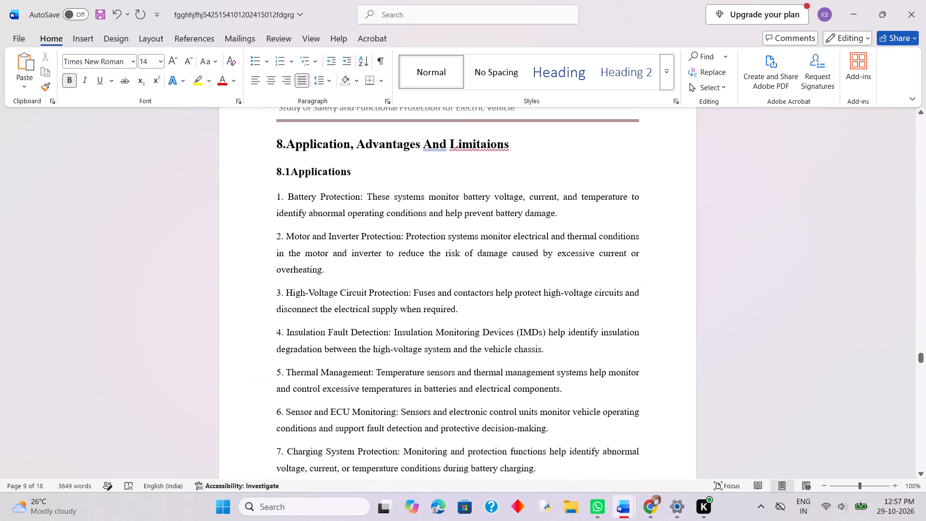
{"action": "scroll", "coordinate": [364, 338], "scroll_direction": "right", "scroll_amount": 1}
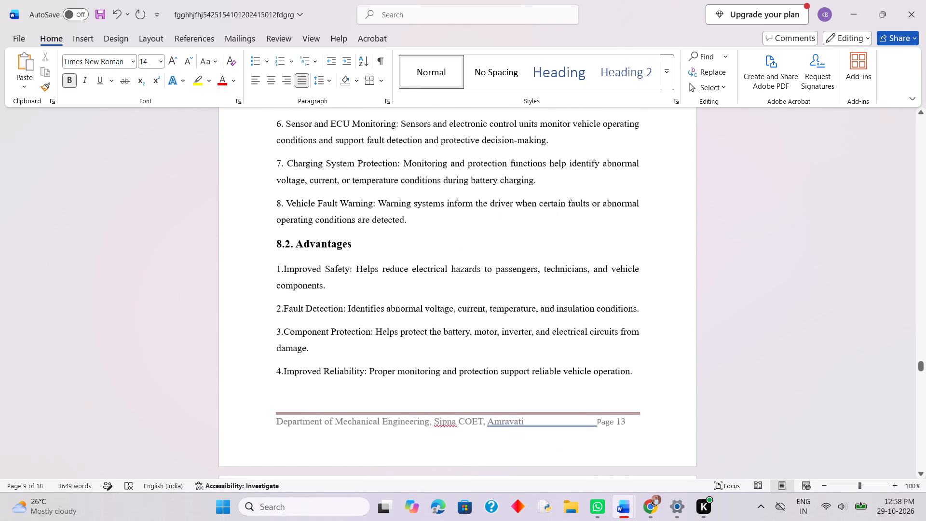
{"action": "scroll", "coordinate": [364, 338], "scroll_direction": "right", "scroll_amount": 1}
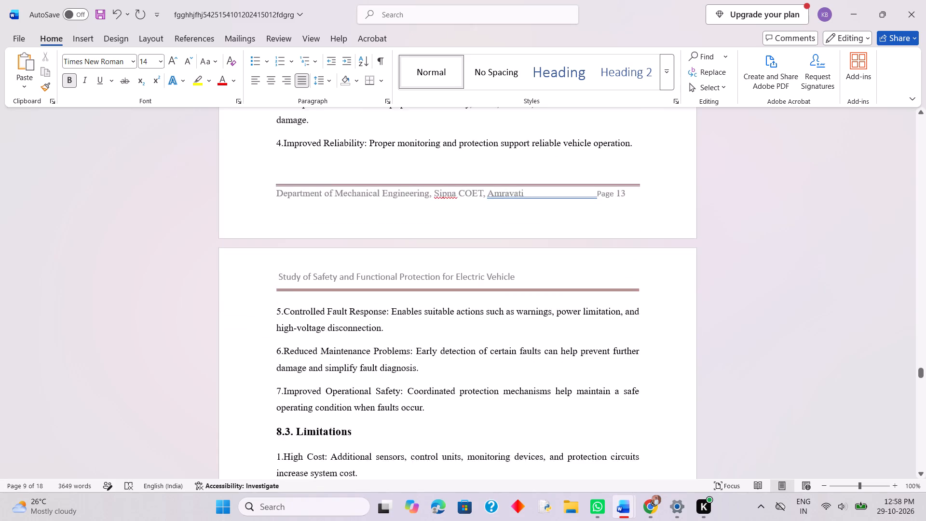
{"action": "scroll", "coordinate": [364, 338], "scroll_direction": "right", "scroll_amount": 1}
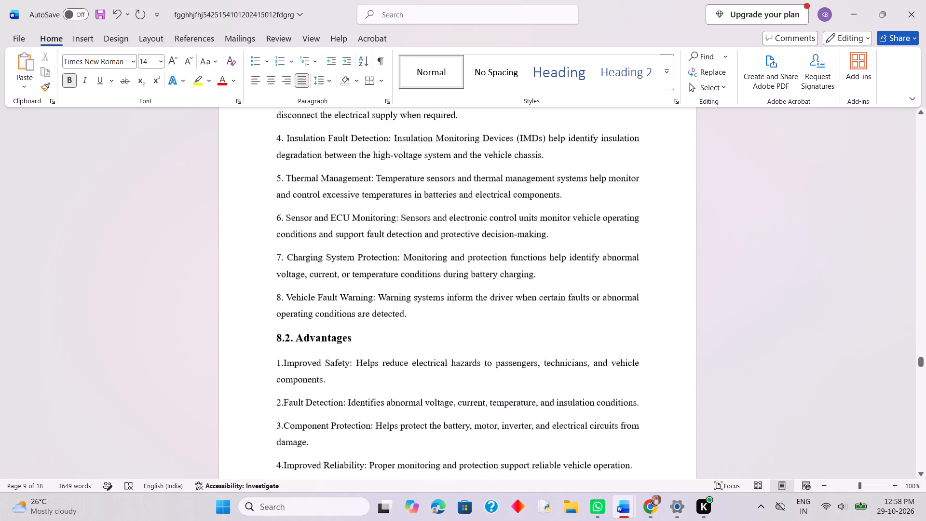
{"action": "scroll", "coordinate": [364, 338], "scroll_direction": "right", "scroll_amount": 1}
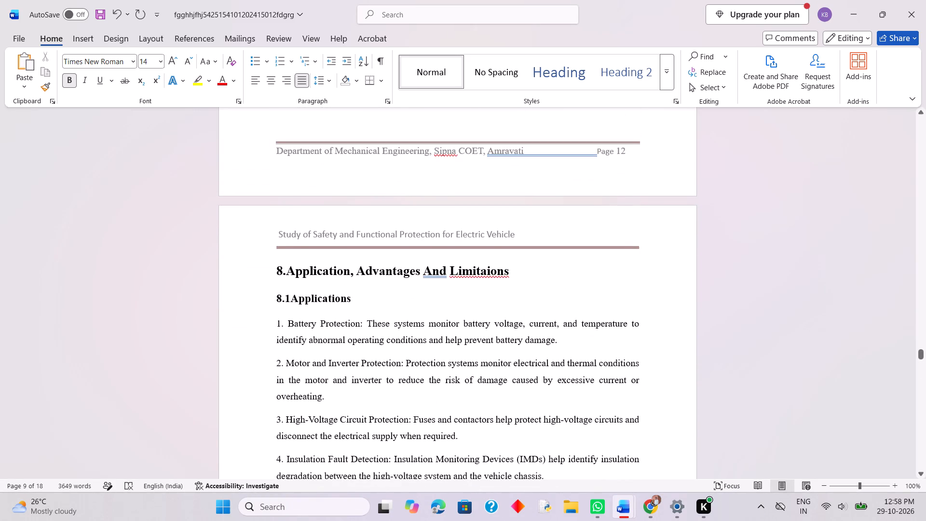
Correct the misspelled last word of the section 8 heading to "Limitations".
{"action": "left_click", "coordinate": [485, 271]}
{"action": "key", "text": "t"}
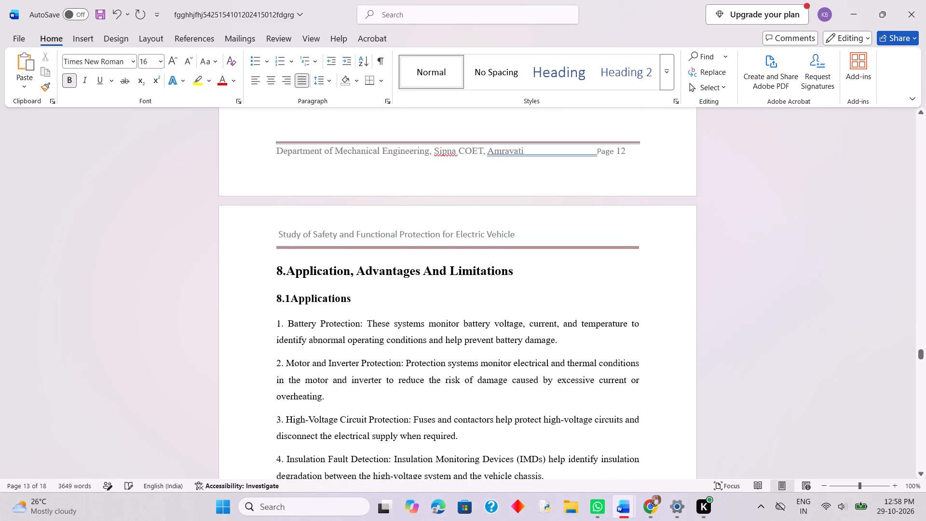
{"action": "left_click", "coordinate": [520, 269]}
Review the headings and page layout from section 8 through the pages following section 11, Results.
{"action": "scroll", "coordinate": [520, 269], "scroll_direction": "down", "scroll_amount": 1}
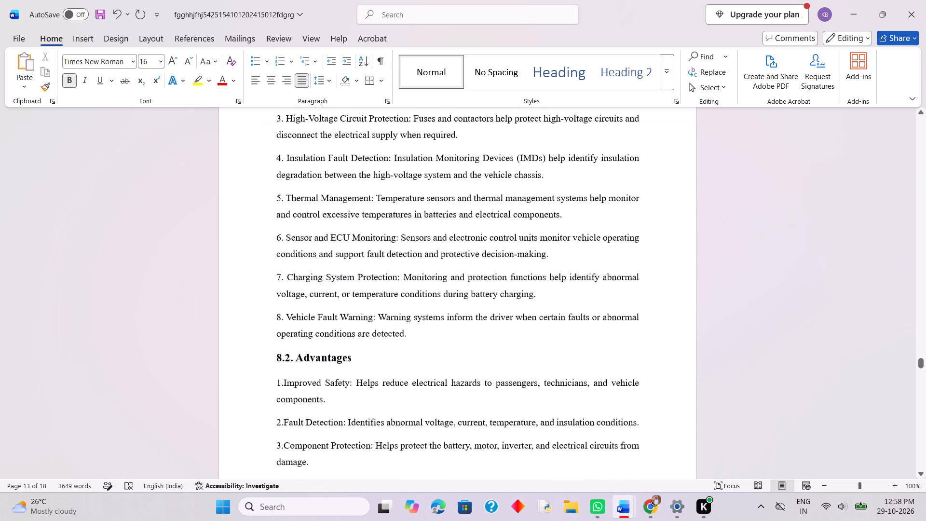
{"action": "scroll", "coordinate": [520, 269], "scroll_direction": "down", "scroll_amount": 1}
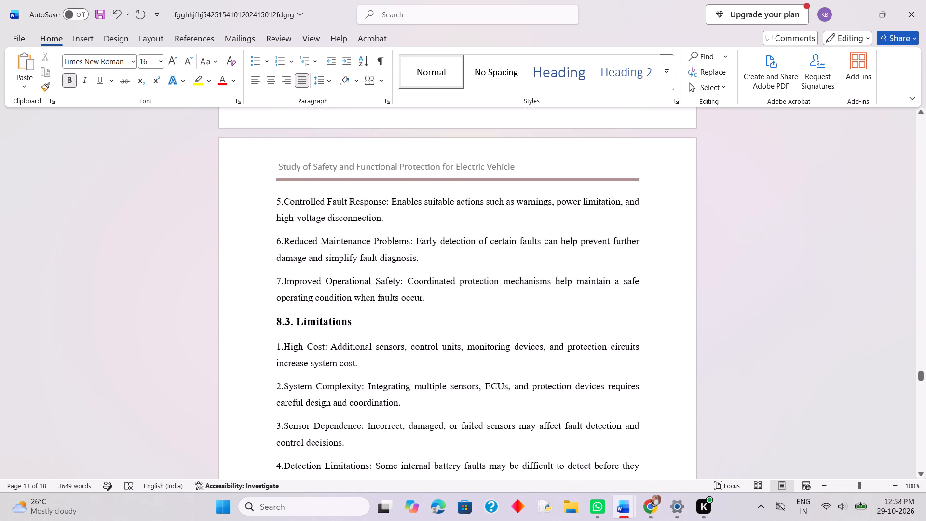
{"action": "scroll", "coordinate": [520, 269], "scroll_direction": "down", "scroll_amount": 1}
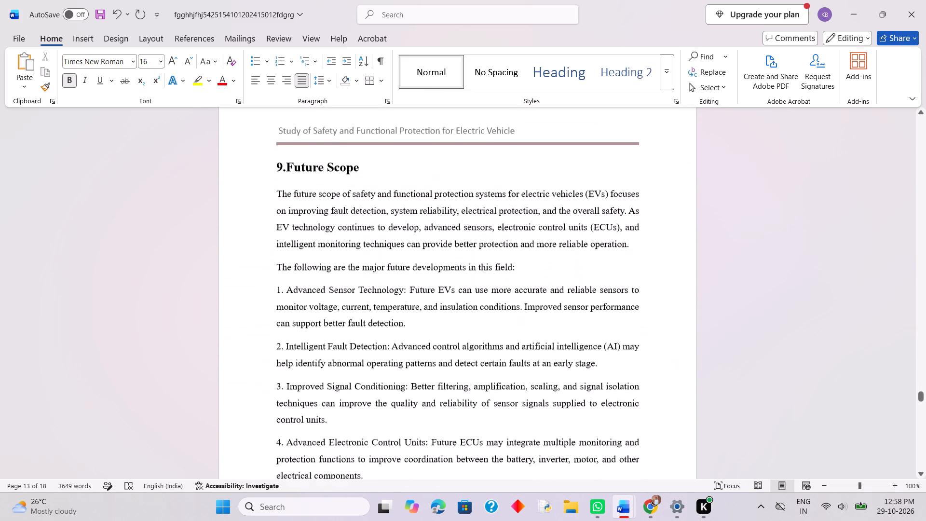
{"action": "scroll", "coordinate": [520, 269], "scroll_direction": "down", "scroll_amount": 2}
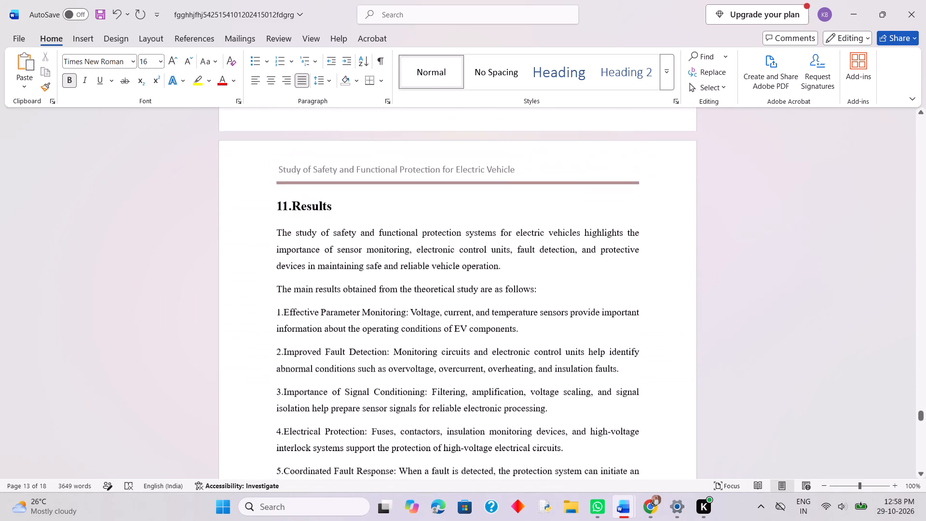
{"action": "scroll", "coordinate": [520, 269], "scroll_direction": "down", "scroll_amount": 1}
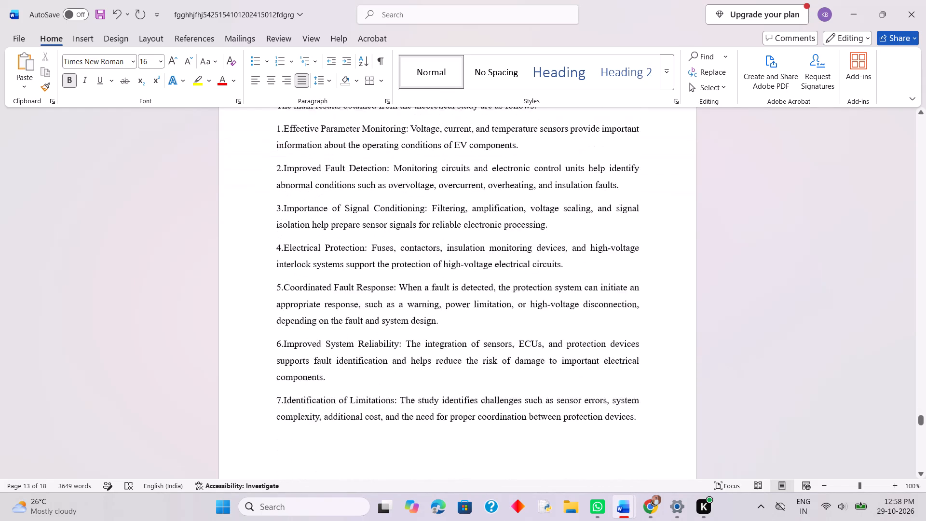
{"action": "scroll", "coordinate": [520, 269], "scroll_direction": "down", "scroll_amount": 1}
{"action": "scroll", "coordinate": [520, 269], "scroll_direction": "up", "scroll_amount": 1}
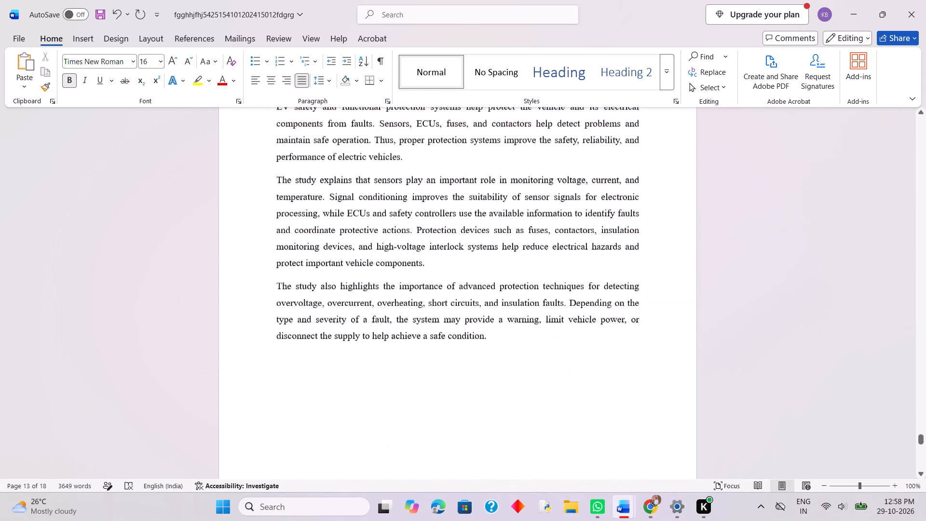
Change all body paragraphs of section 1, Introduction, across both pages to Times New Roman and set their line spacing.
{"action": "scroll", "coordinate": [520, 269], "scroll_direction": "up", "scroll_amount": 1}
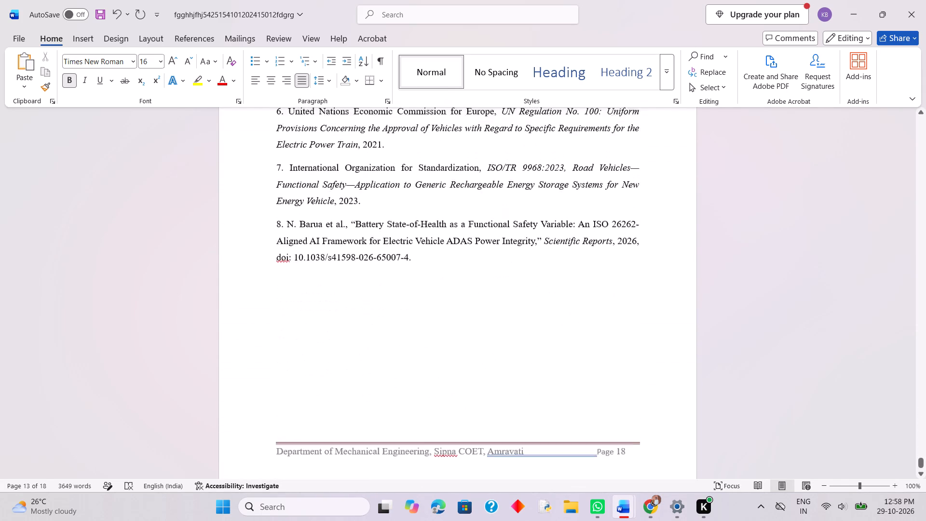
{"action": "scroll", "coordinate": [520, 269], "scroll_direction": "up", "scroll_amount": 1}
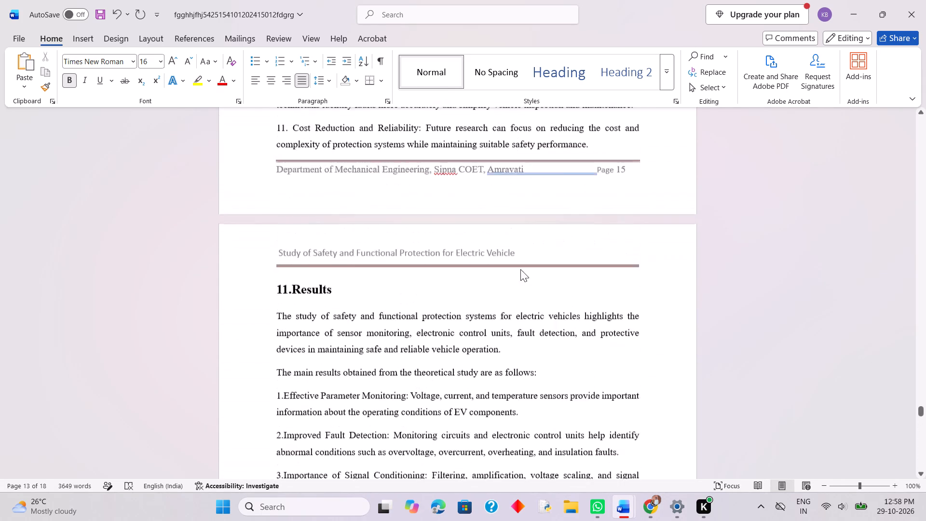
{"action": "scroll", "coordinate": [520, 269], "scroll_direction": "up", "scroll_amount": 5}
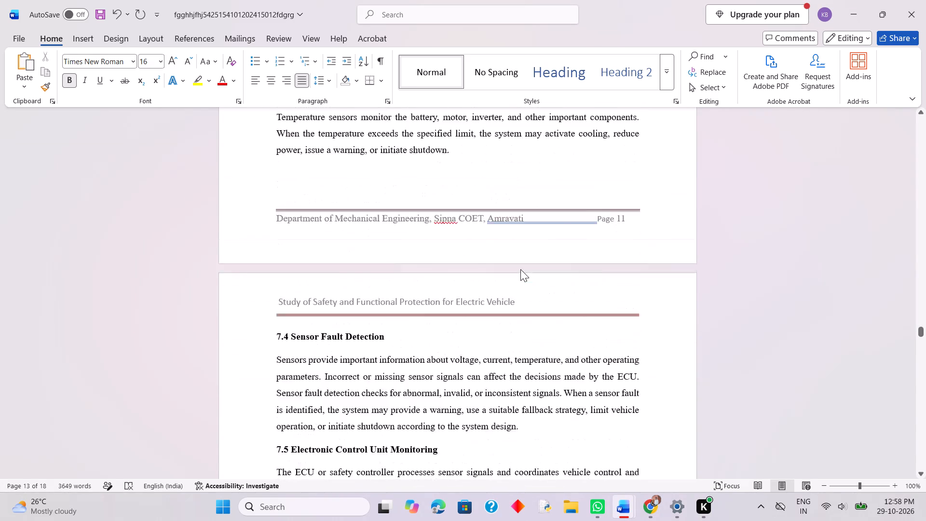
{"action": "scroll", "coordinate": [520, 269], "scroll_direction": "up", "scroll_amount": 9}
{"action": "scroll", "coordinate": [520, 269], "scroll_direction": "down", "scroll_amount": 1}
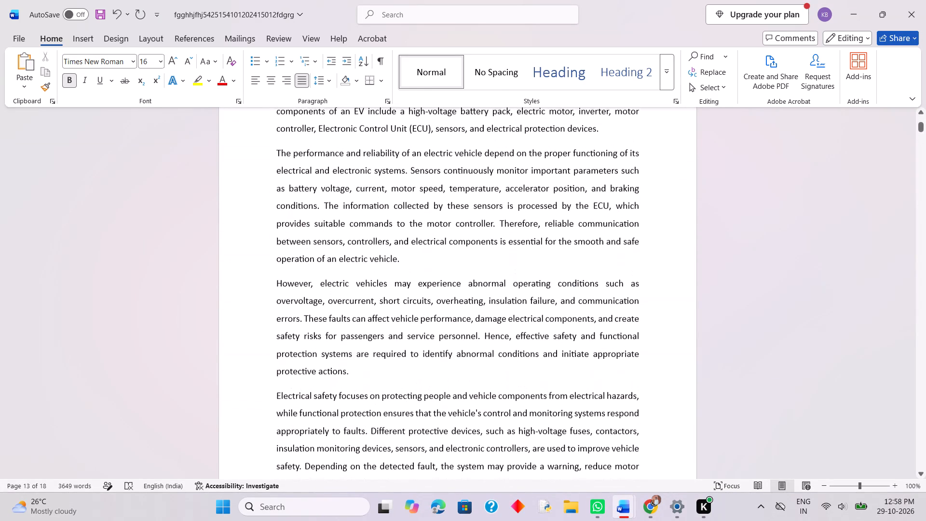
{"action": "scroll", "coordinate": [520, 269], "scroll_direction": "up", "scroll_amount": 1}
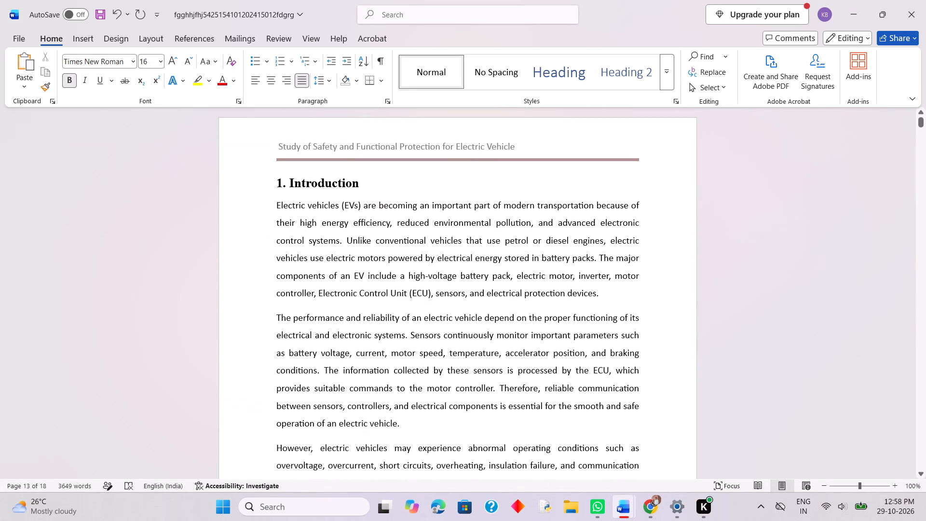
{"action": "left_click_drag", "start_coordinate": [274, 200], "coordinate": [470, 436]}
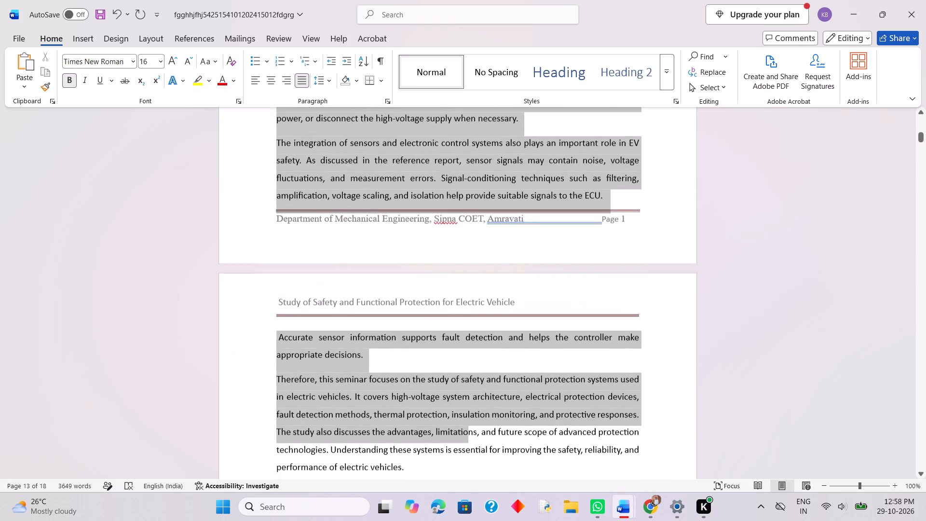
{"action": "left_click_drag", "start_coordinate": [470, 436], "coordinate": [468, 474]}
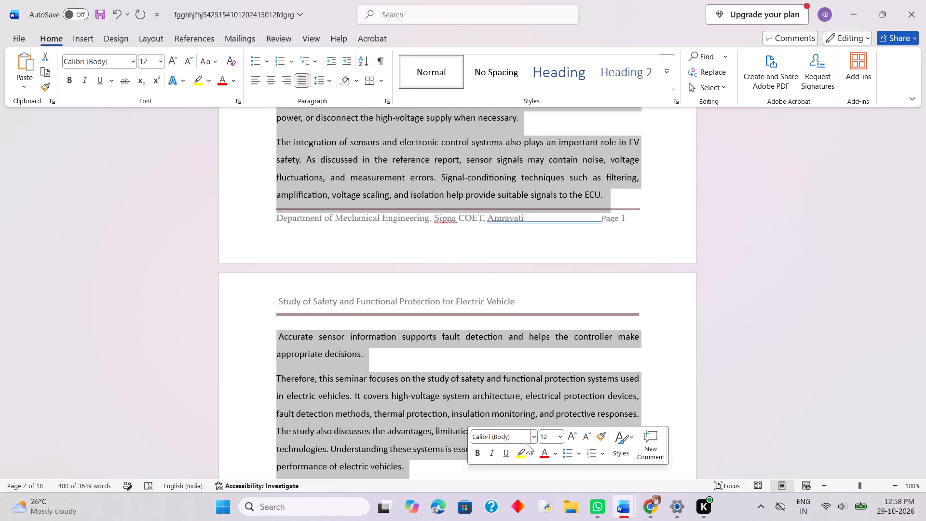
{"action": "left_click", "coordinate": [533, 431]}
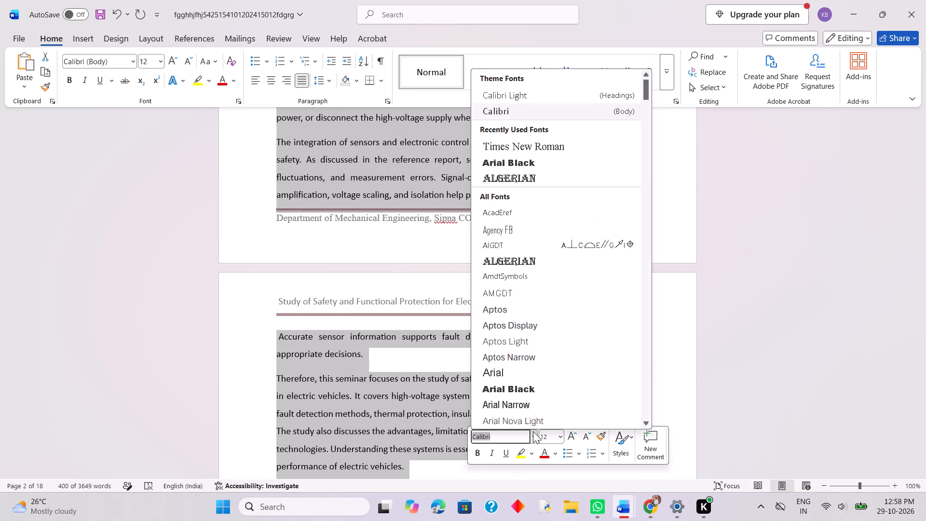
{"action": "left_click", "coordinate": [553, 146]}
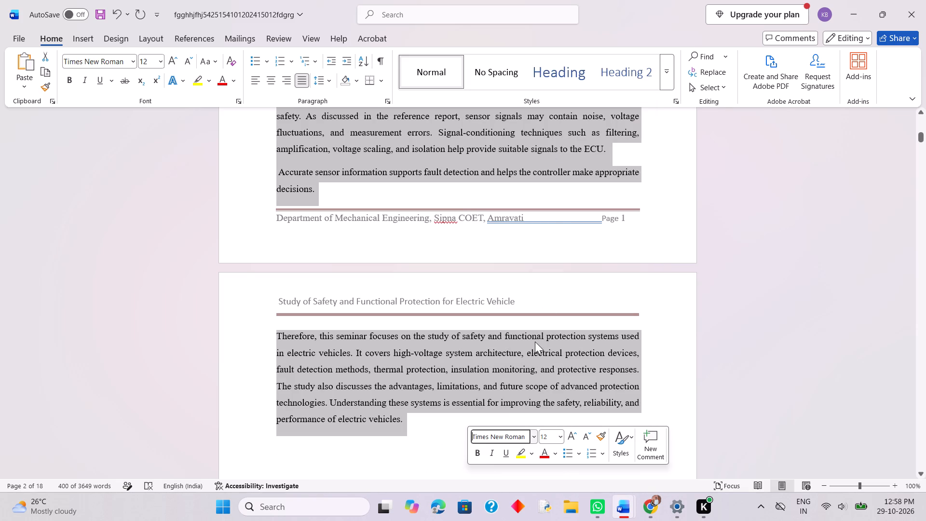
{"action": "left_click", "coordinate": [328, 80]}
{"action": "left_click", "coordinate": [340, 125]}
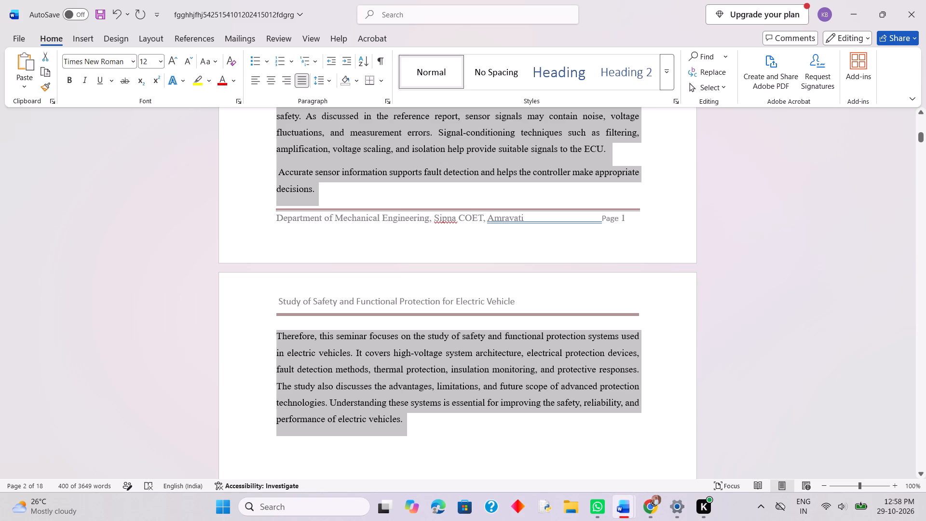
{"action": "left_click", "coordinate": [557, 440]}
Check the font and size of the Introduction heading and its first body paragraphs.
{"action": "scroll", "coordinate": [557, 440], "scroll_direction": "up", "scroll_amount": 1}
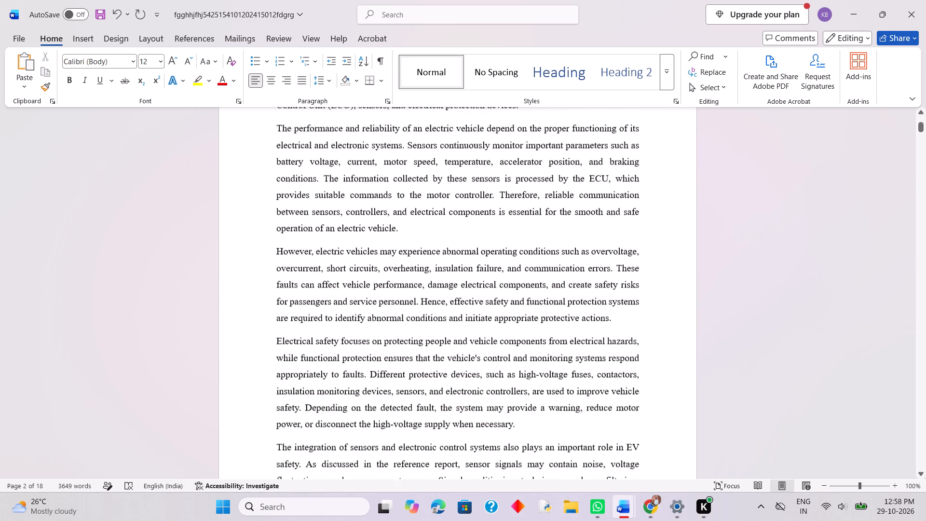
{"action": "scroll", "coordinate": [557, 440], "scroll_direction": "up", "scroll_amount": 1}
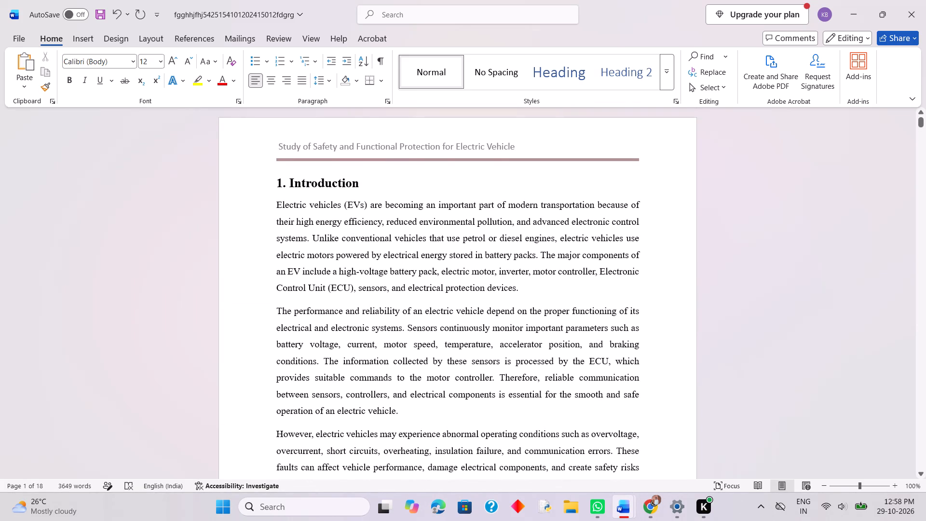
{"action": "left_click_drag", "start_coordinate": [275, 204], "coordinate": [413, 360]}
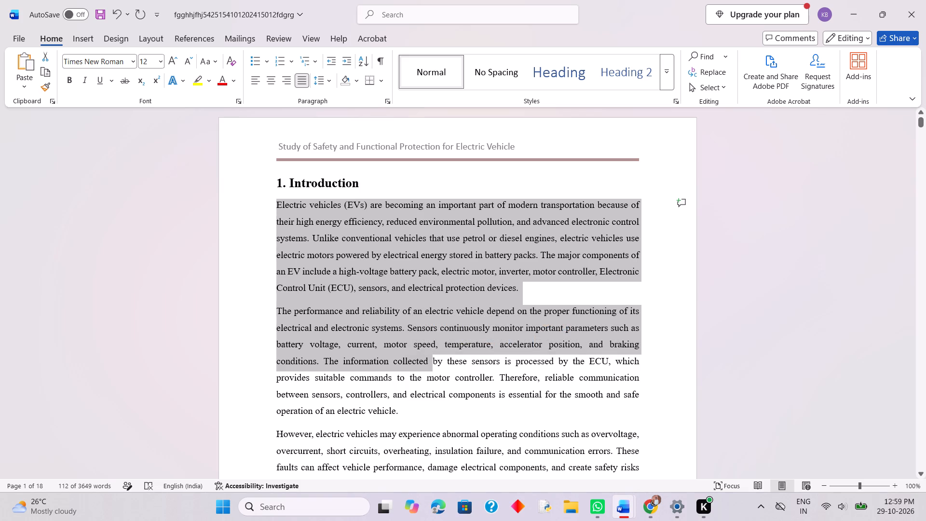
{"action": "left_click", "coordinate": [515, 408]}
{"action": "left_click_drag", "start_coordinate": [383, 178], "coordinate": [254, 160]}
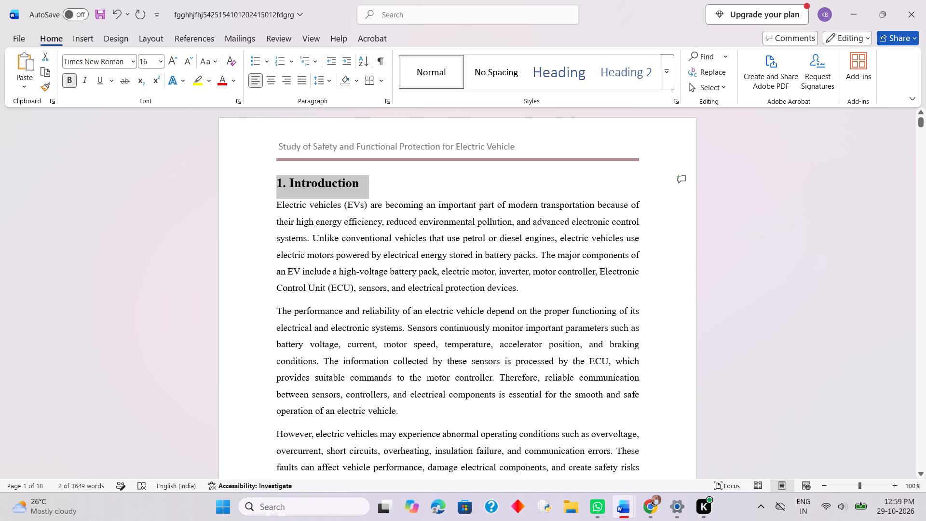
{"action": "left_click", "coordinate": [442, 278]}
{"action": "left_click_drag", "start_coordinate": [442, 278], "coordinate": [593, 287]}
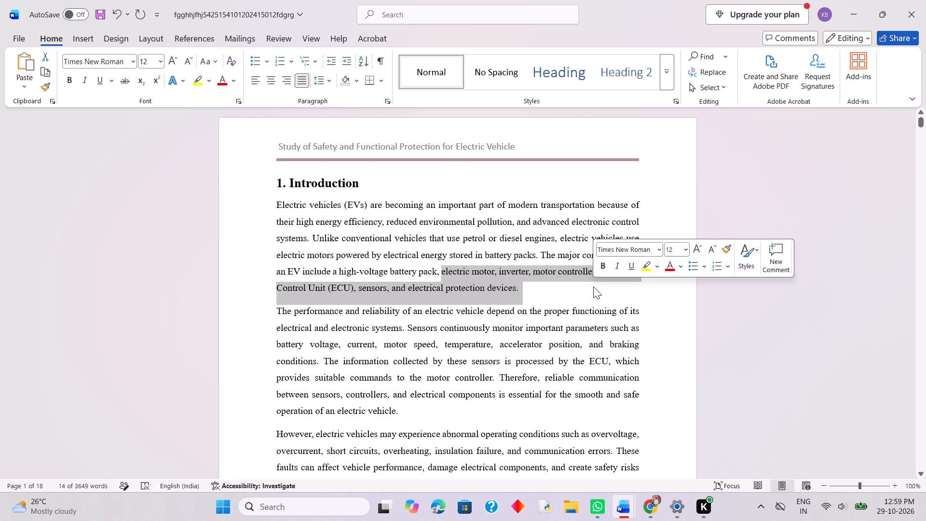
{"action": "left_click_drag", "start_coordinate": [543, 394], "coordinate": [267, 425]}
{"action": "left_click", "coordinate": [340, 315]}
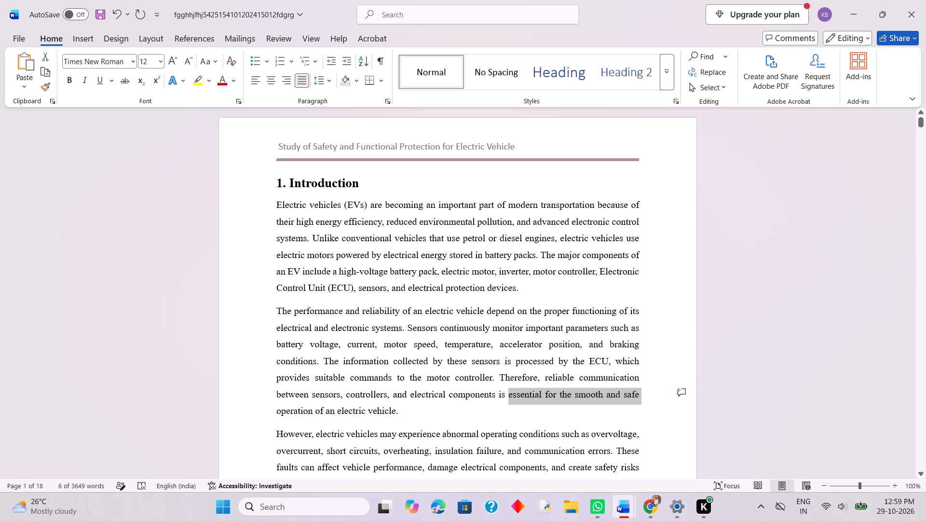
Insert two blank lines before the "2. Literature Review" heading to move it onto the page with its body text.
{"action": "scroll", "coordinate": [340, 315], "scroll_direction": "down", "scroll_amount": 1}
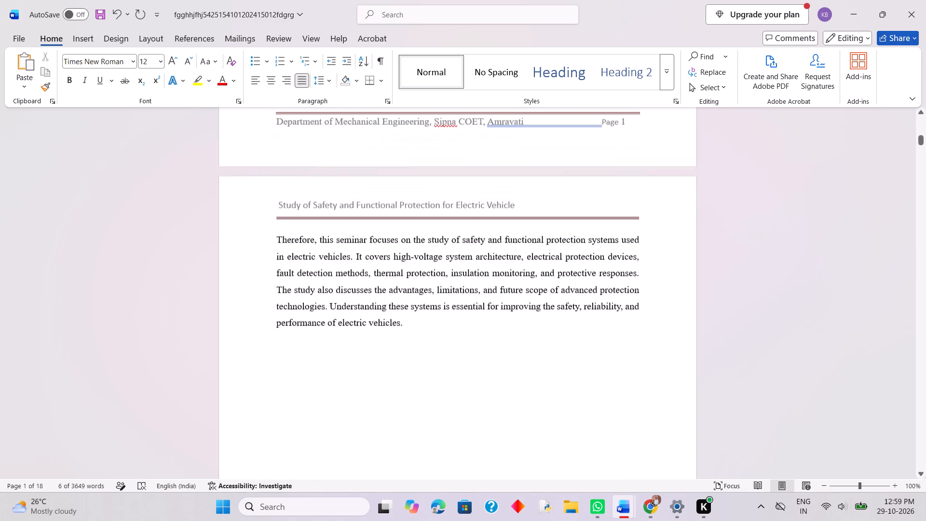
{"action": "scroll", "coordinate": [340, 315], "scroll_direction": "down", "scroll_amount": 1}
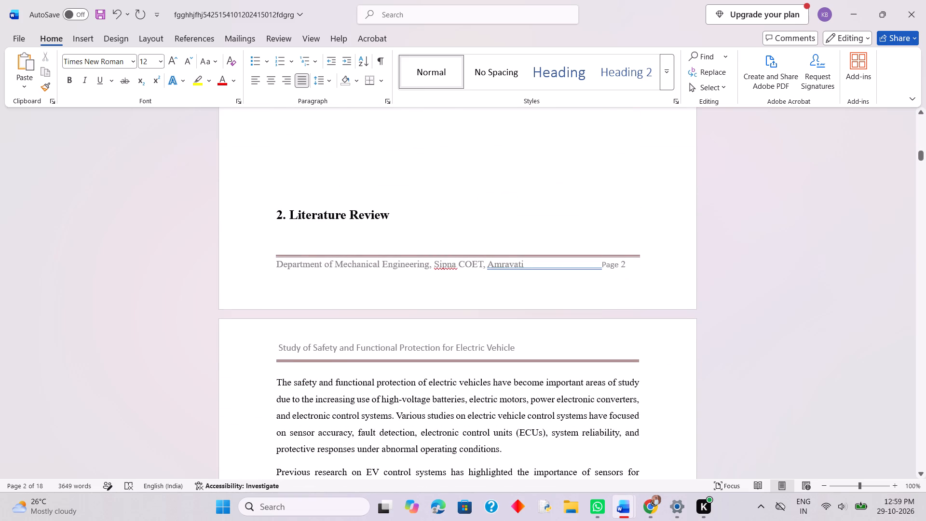
{"action": "left_click", "coordinate": [274, 209]}
{"action": "key", "text": "Return"}
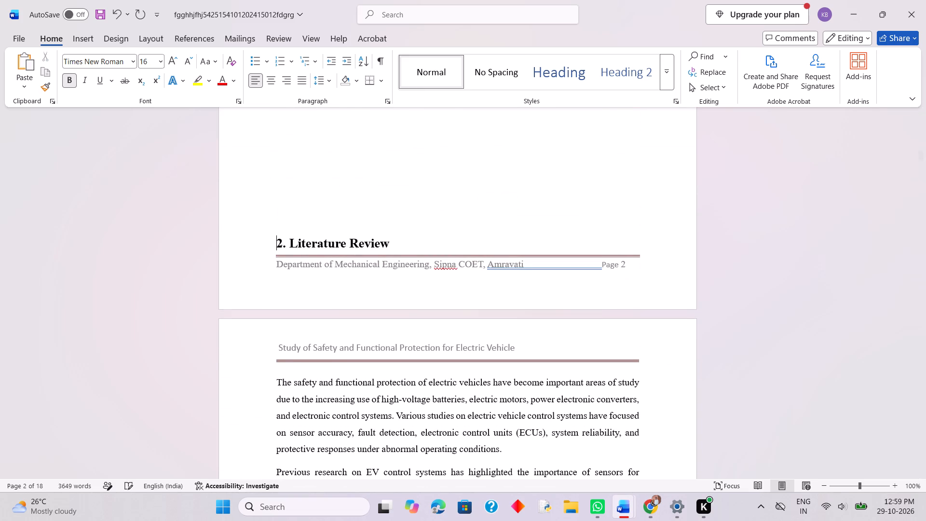
{"action": "key", "text": "Return"}
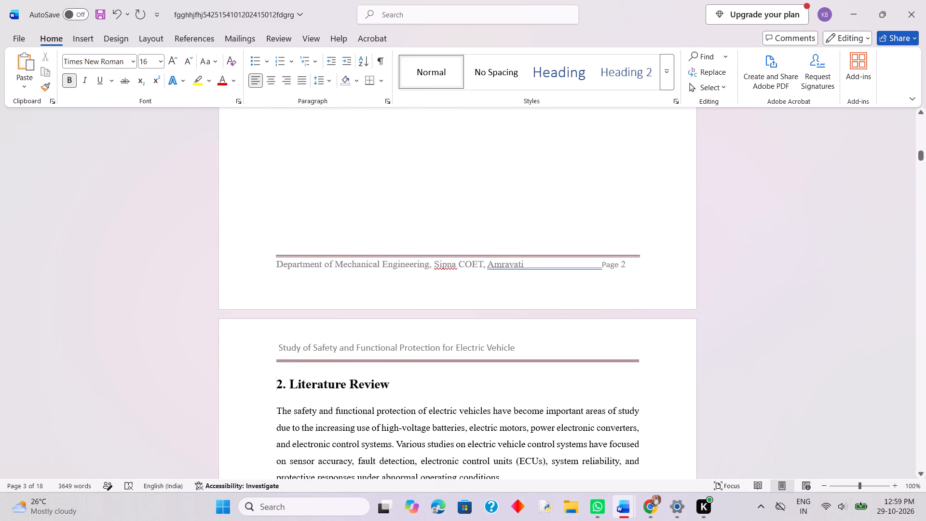
Check the font formatting of the Literature Review heading and the font and line spacing of its body paragraphs.
{"action": "left_click_drag", "start_coordinate": [391, 383], "coordinate": [271, 381]}
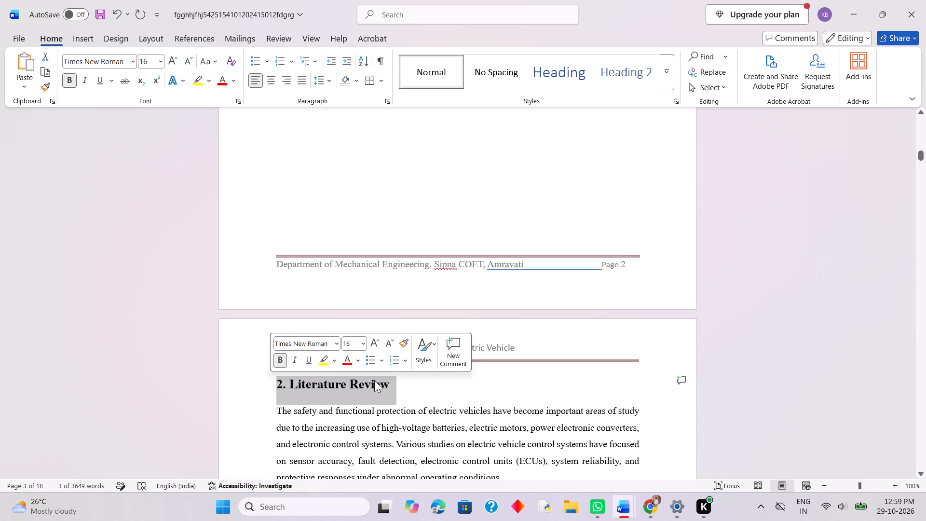
{"action": "left_click", "coordinate": [424, 395]}
{"action": "left_click_drag", "start_coordinate": [276, 411], "coordinate": [447, 303]}
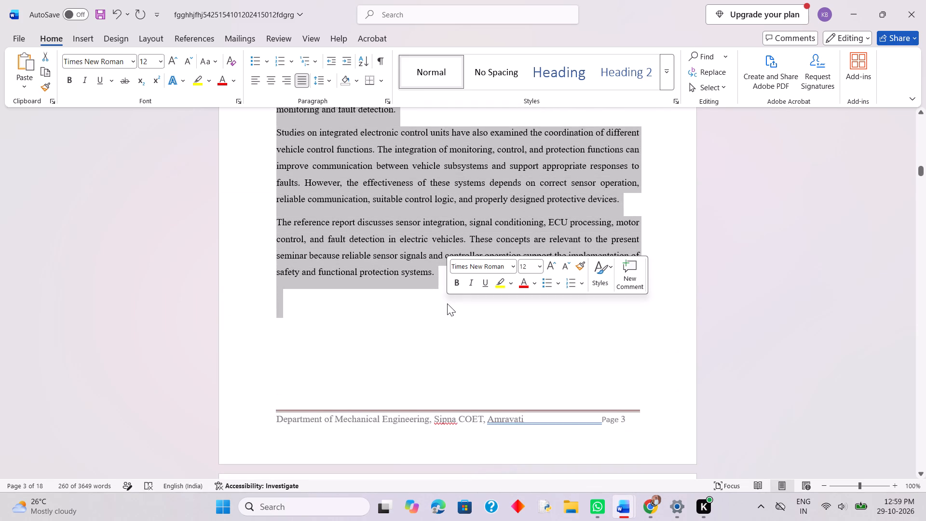
{"action": "left_click", "coordinate": [328, 75]}
{"action": "left_click", "coordinate": [466, 365]}
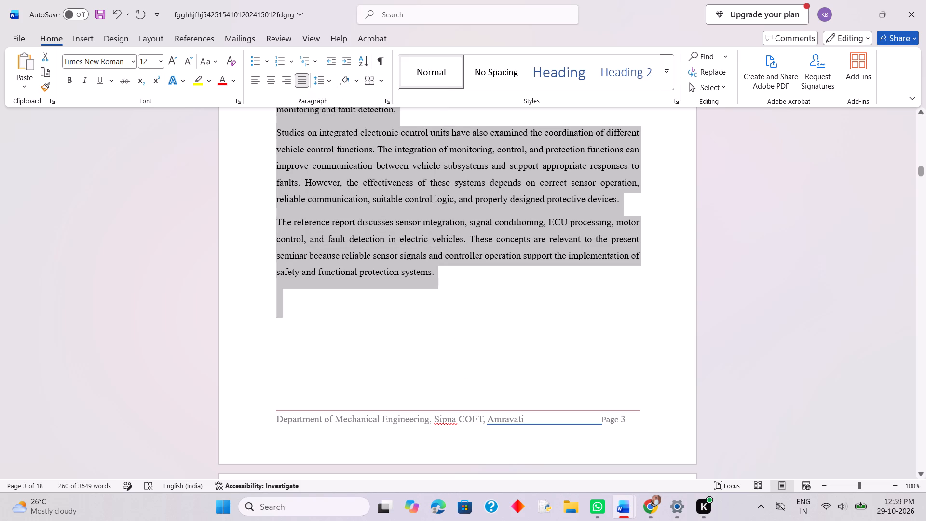
{"action": "left_click", "coordinate": [466, 365]}
Check the font and size of the "3. Analysis of Problem" heading and all text in that section.
{"action": "scroll", "coordinate": [466, 365], "scroll_direction": "down", "scroll_amount": 1}
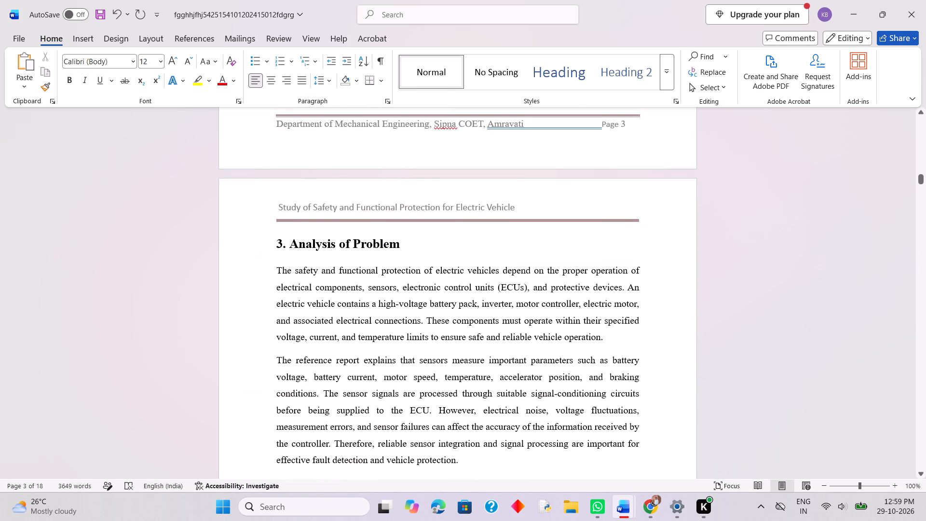
{"action": "left_click_drag", "start_coordinate": [399, 244], "coordinate": [275, 241]}
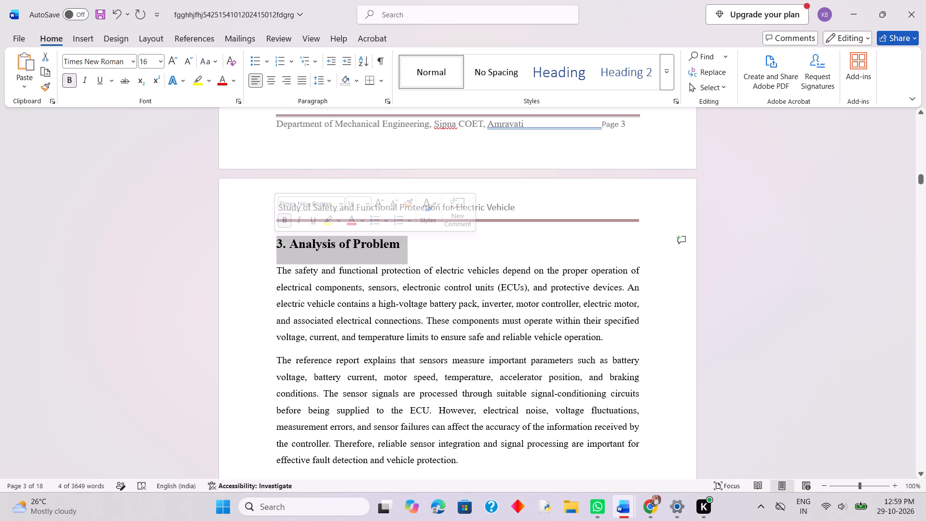
{"action": "left_click_drag", "start_coordinate": [277, 266], "coordinate": [377, 506]}
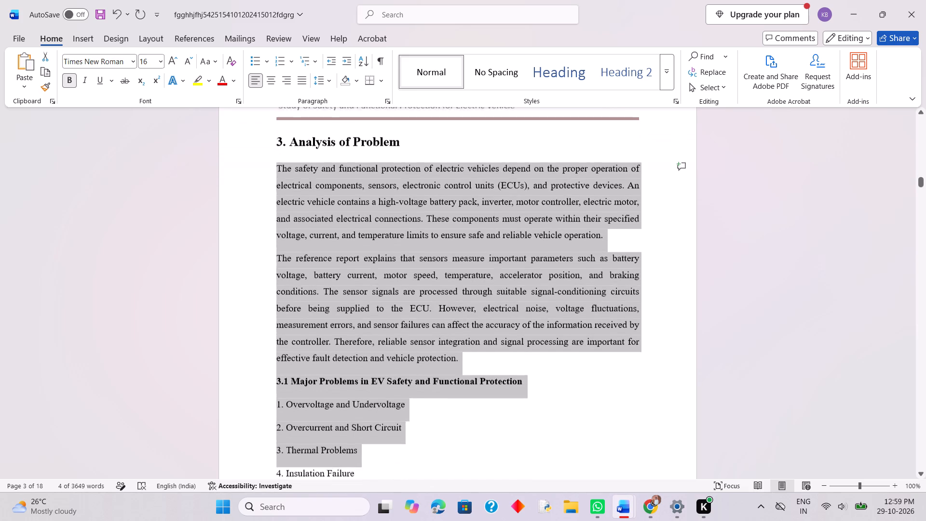
{"action": "left_click_drag", "start_coordinate": [377, 506], "coordinate": [405, 145]}
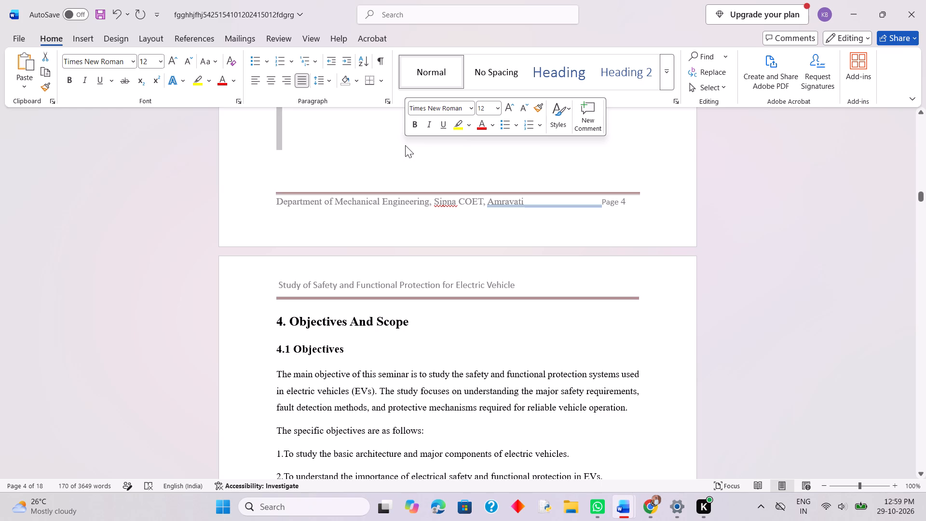
{"action": "left_click", "coordinate": [384, 156]}
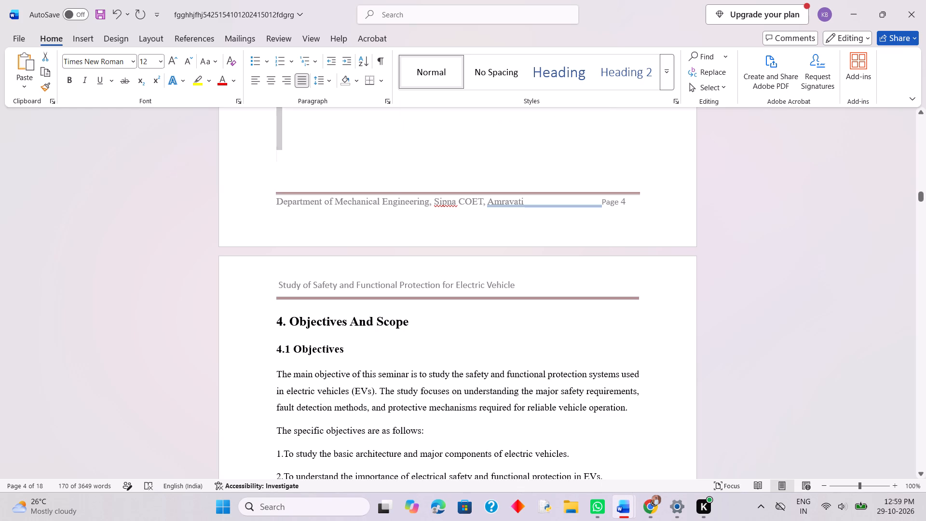
Review the headings and page layout from the Introduction through the Thermal Protection System part on page 8.
{"action": "scroll", "coordinate": [384, 156], "scroll_direction": "up", "scroll_amount": 3}
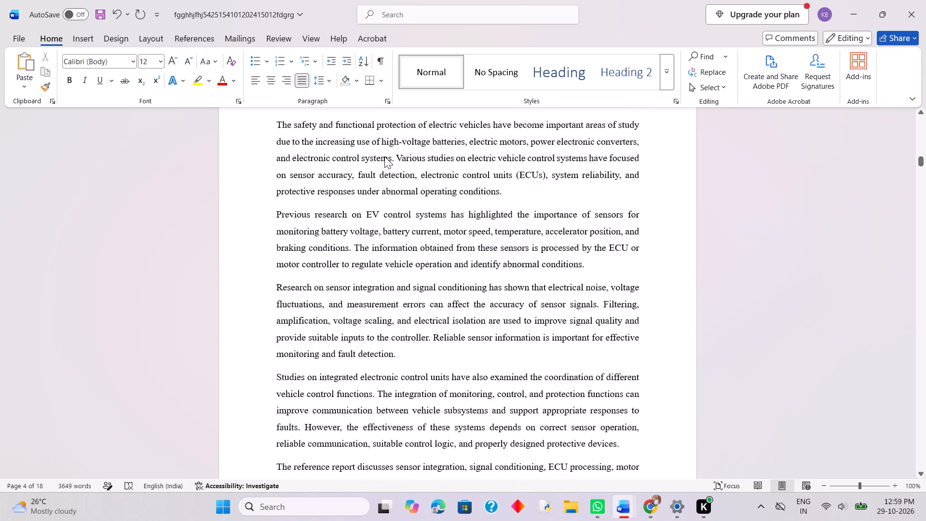
{"action": "scroll", "coordinate": [384, 156], "scroll_direction": "up", "scroll_amount": 3}
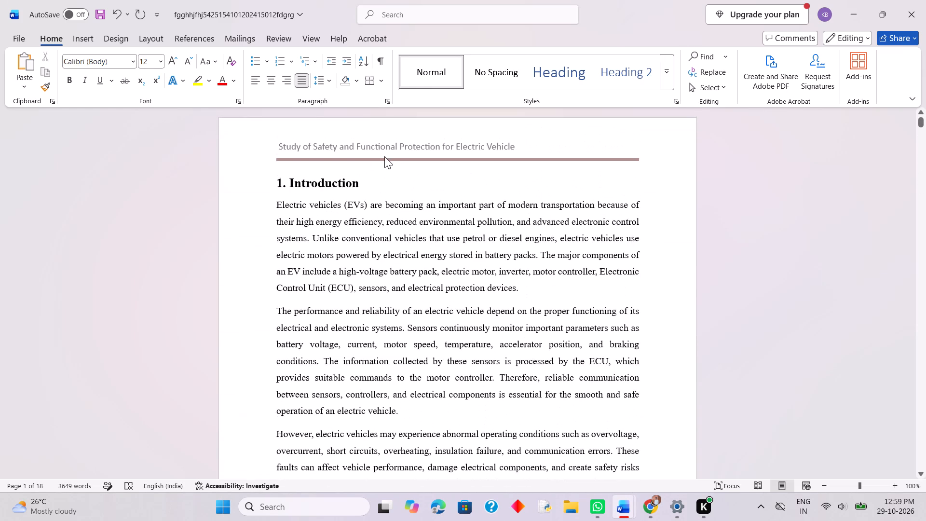
{"action": "scroll", "coordinate": [384, 156], "scroll_direction": "up", "scroll_amount": 1}
{"action": "scroll", "coordinate": [384, 156], "scroll_direction": "down", "scroll_amount": 6}
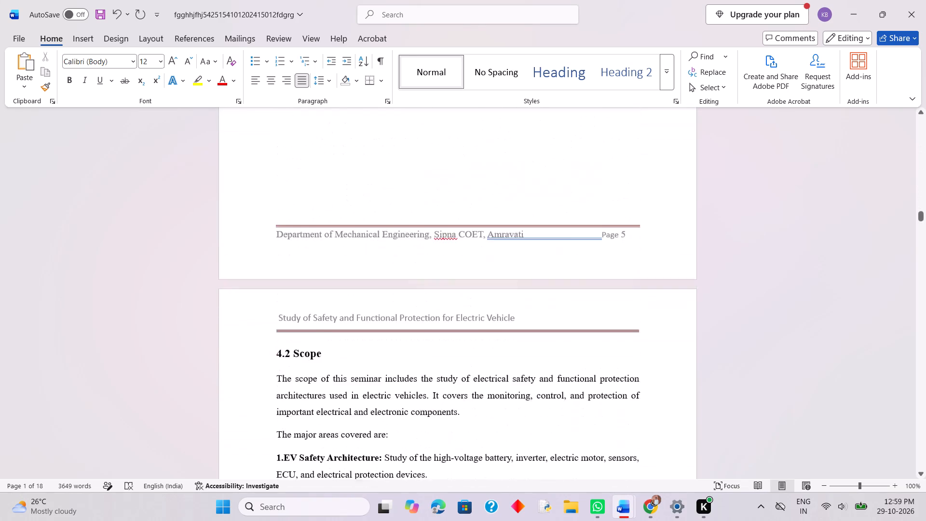
{"action": "scroll", "coordinate": [384, 156], "scroll_direction": "down", "scroll_amount": 3}
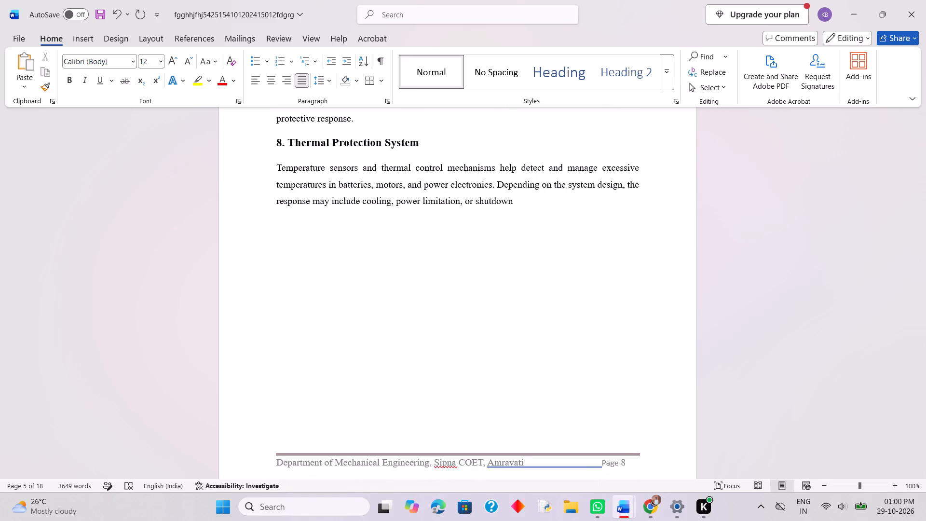
{"action": "scroll", "coordinate": [384, 156], "scroll_direction": "up", "scroll_amount": 11}
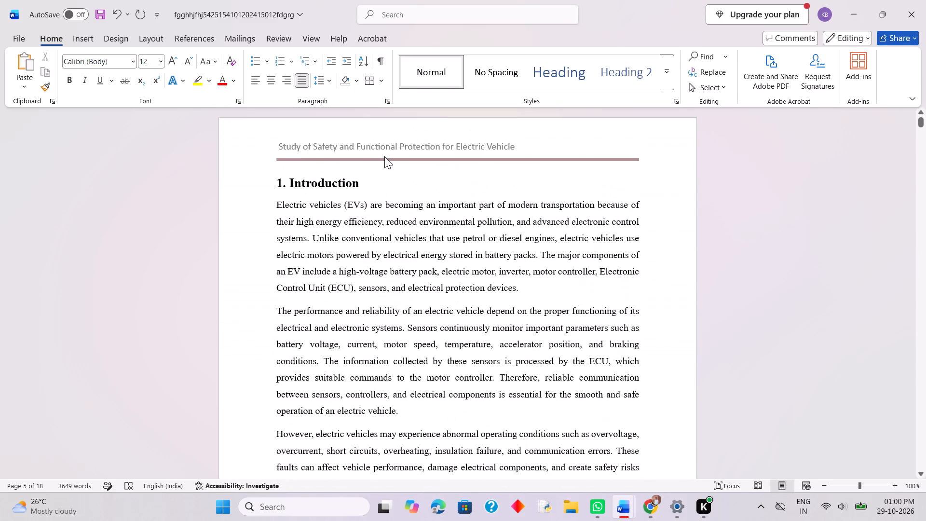
Save a copy of the report as a Word document in Downloads, appending "dfgre45" to the current file name.
{"action": "left_click", "coordinate": [17, 37]}
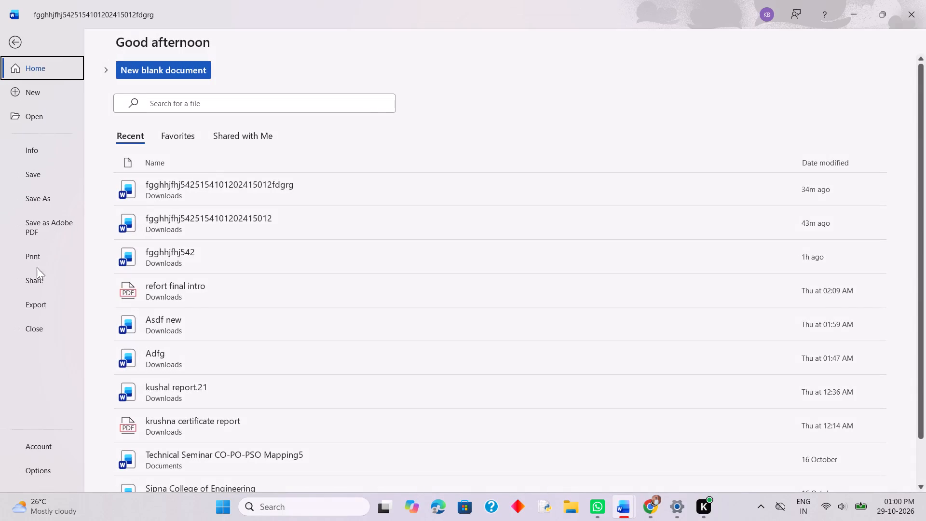
{"action": "left_click", "coordinate": [49, 200]}
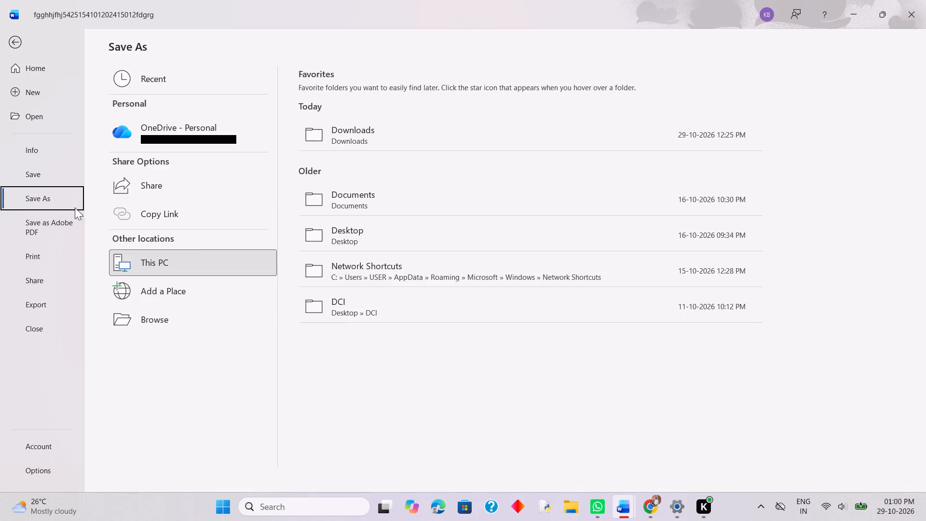
{"action": "left_click", "coordinate": [385, 141]}
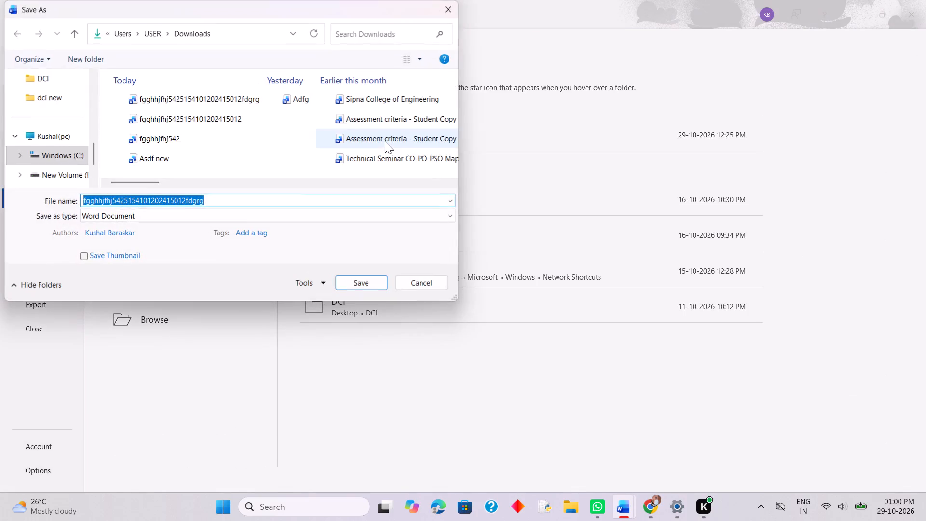
{"action": "left_click", "coordinate": [340, 204]}
{"action": "type", "text": "dfgre45"}
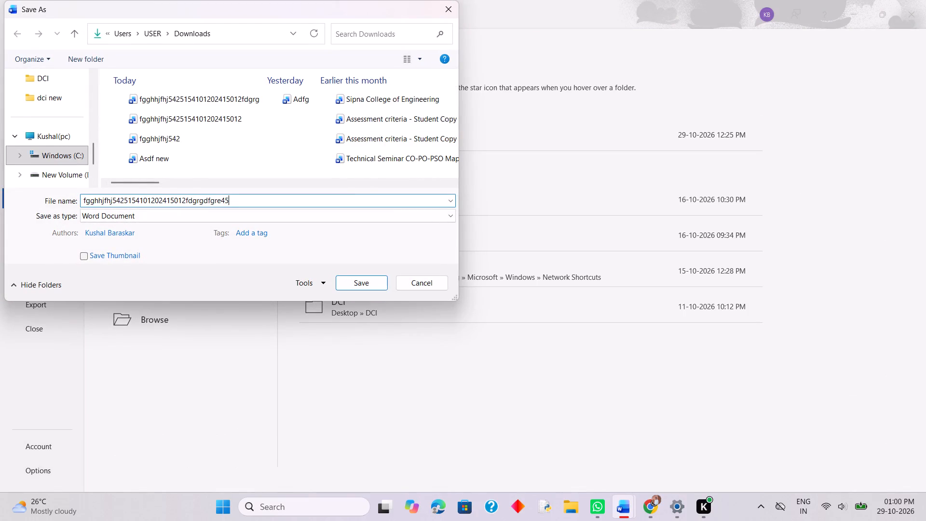
{"action": "left_click", "coordinate": [375, 282]}
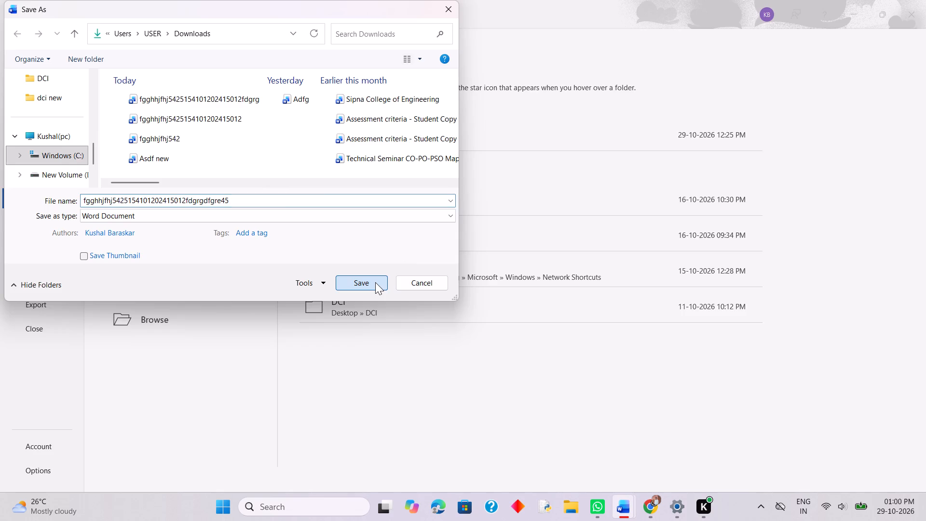